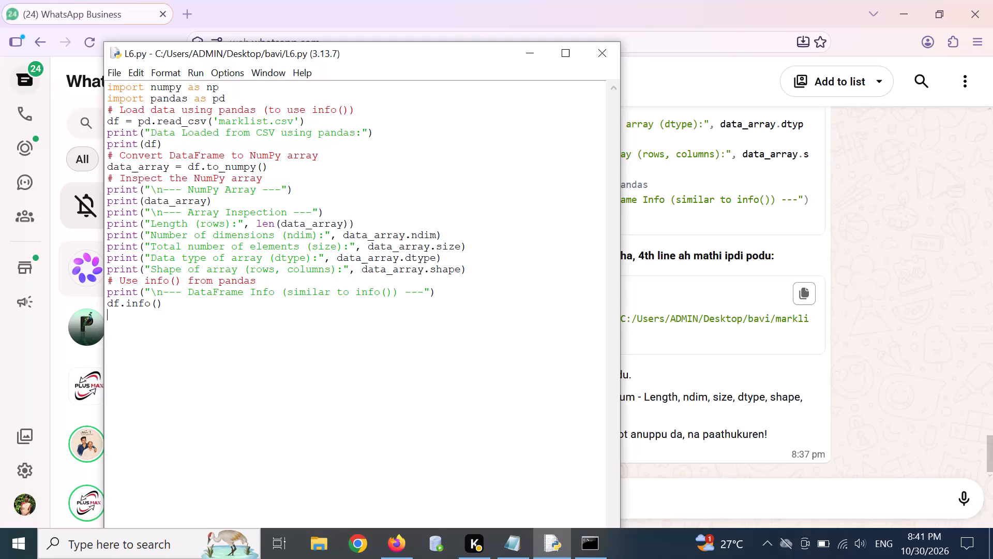
Run the L6.py script and maximize the shell window with its output.
{"action": "left_click", "coordinate": [204, 71]}
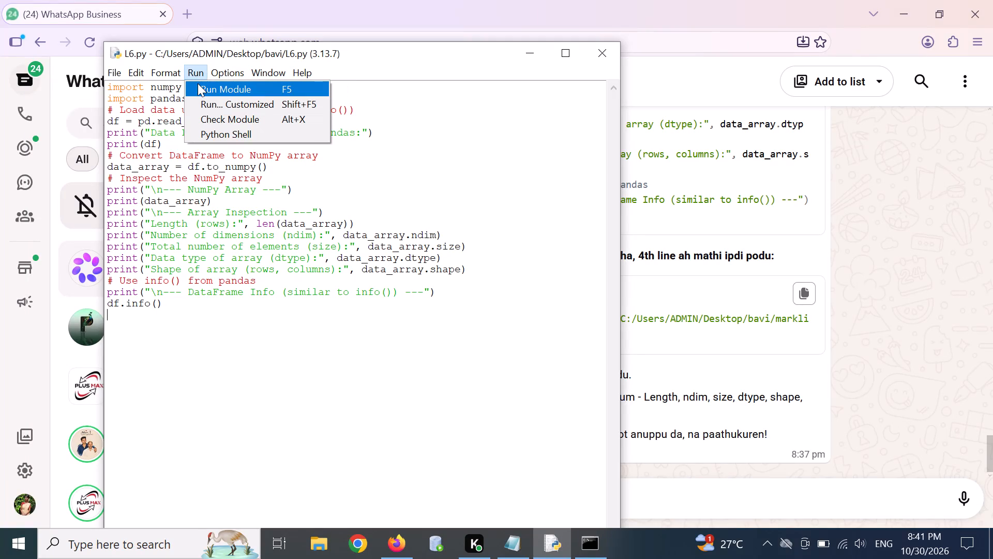
{"action": "left_click", "coordinate": [198, 83]}
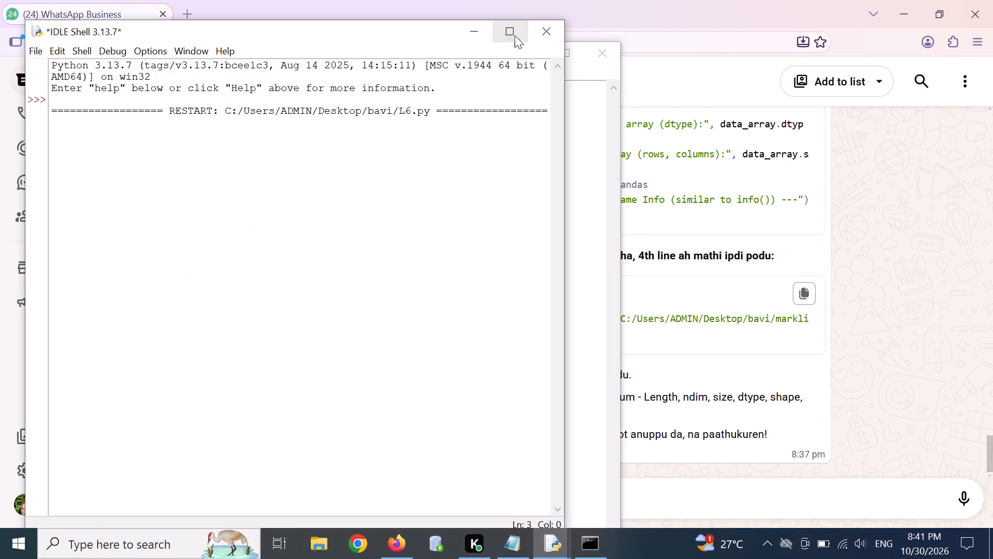
{"action": "left_click", "coordinate": [506, 36]}
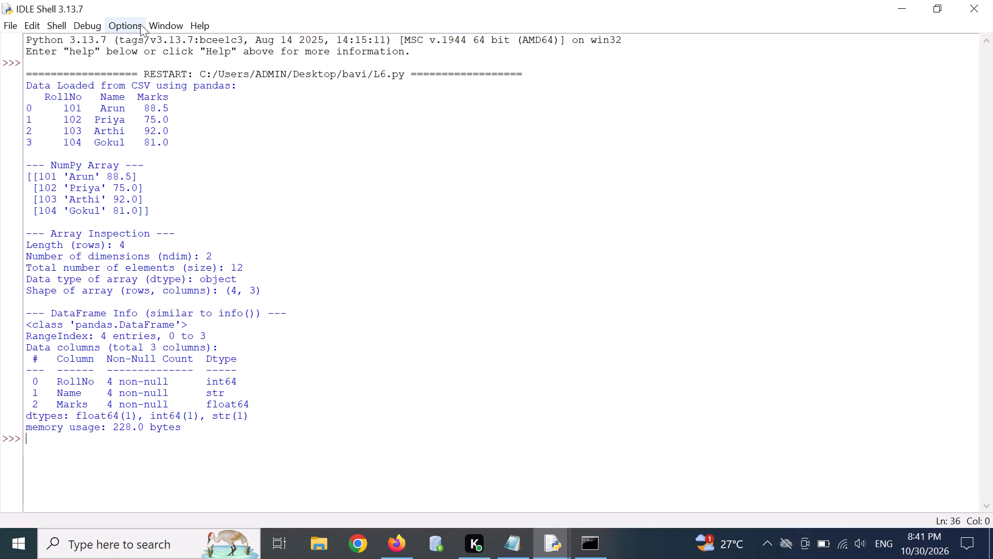
Capture a fullscreen screenshot of the script output with Adobe Express Photos.
{"action": "key", "text": "shift+super+s"}
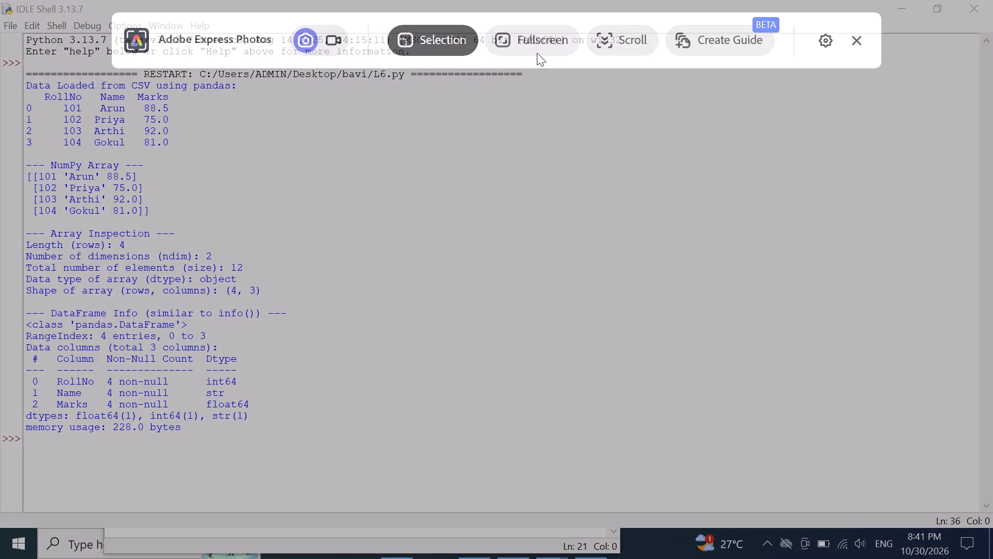
{"action": "left_click", "coordinate": [536, 32]}
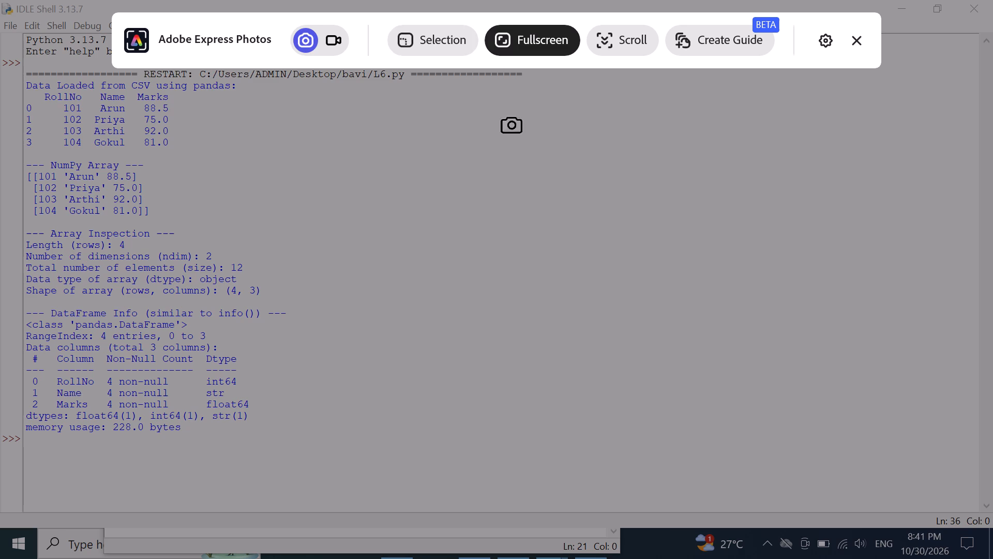
{"action": "left_click", "coordinate": [14, 7]}
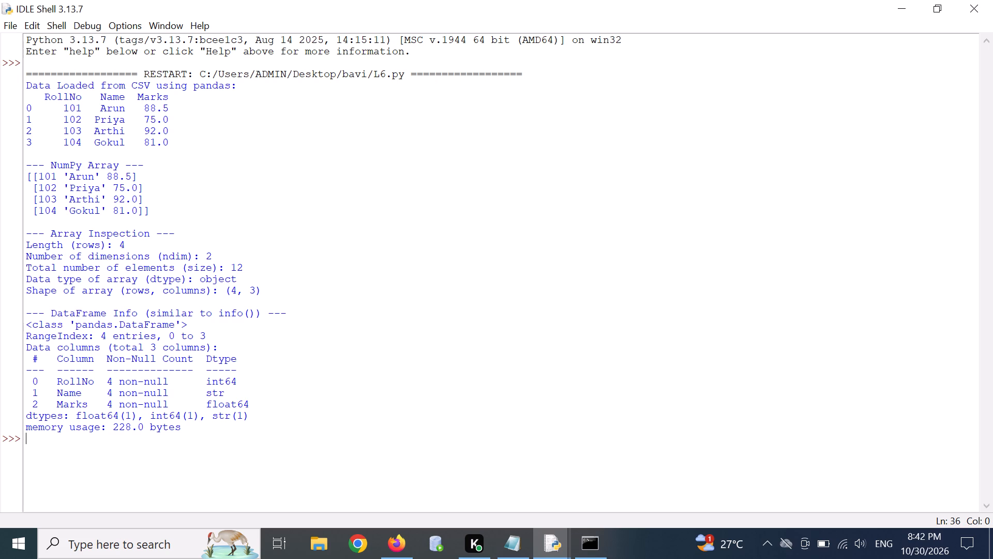
Switch to File Explorer and open the Screenshots folder inside Pictures.
{"action": "left_click", "coordinate": [320, 548]}
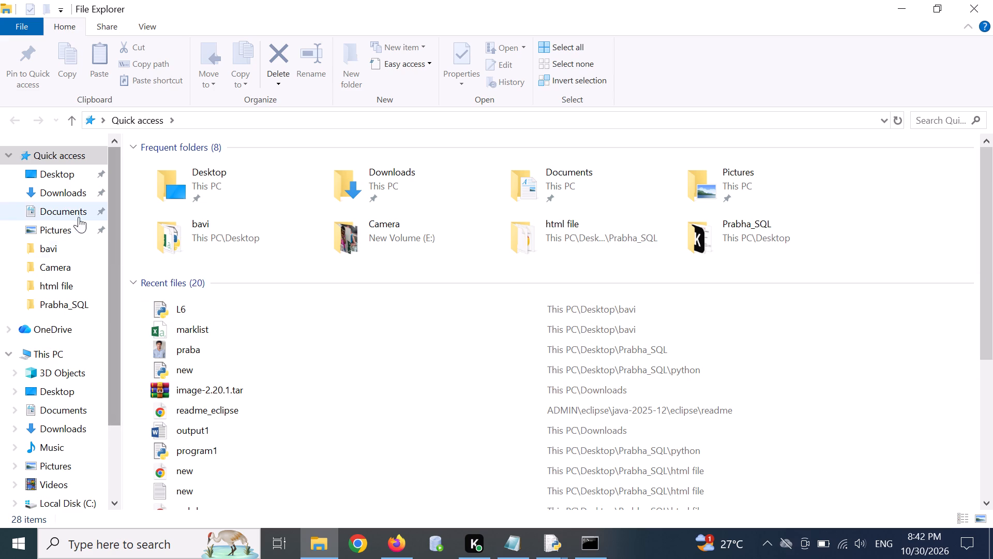
{"action": "left_click", "coordinate": [58, 226]}
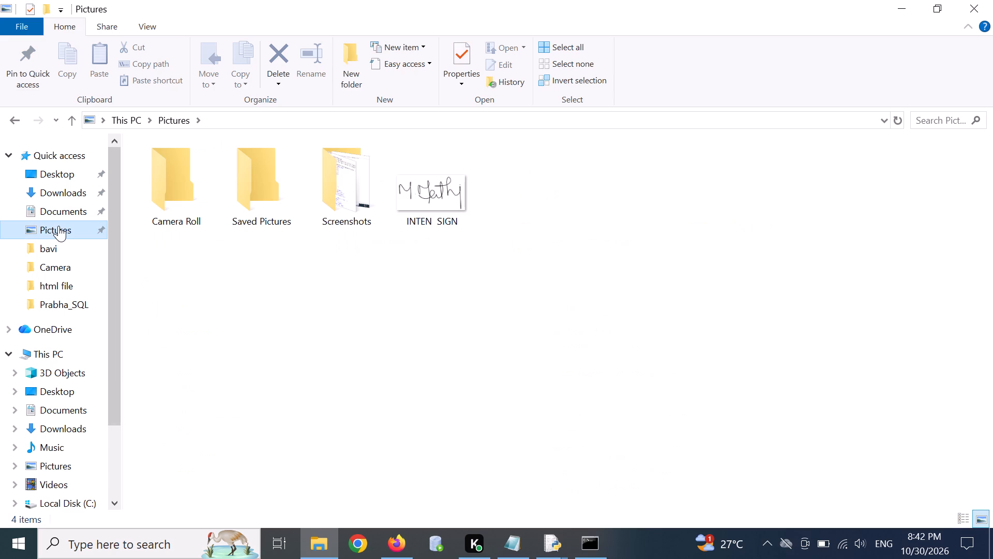
{"action": "double_click", "coordinate": [363, 173]}
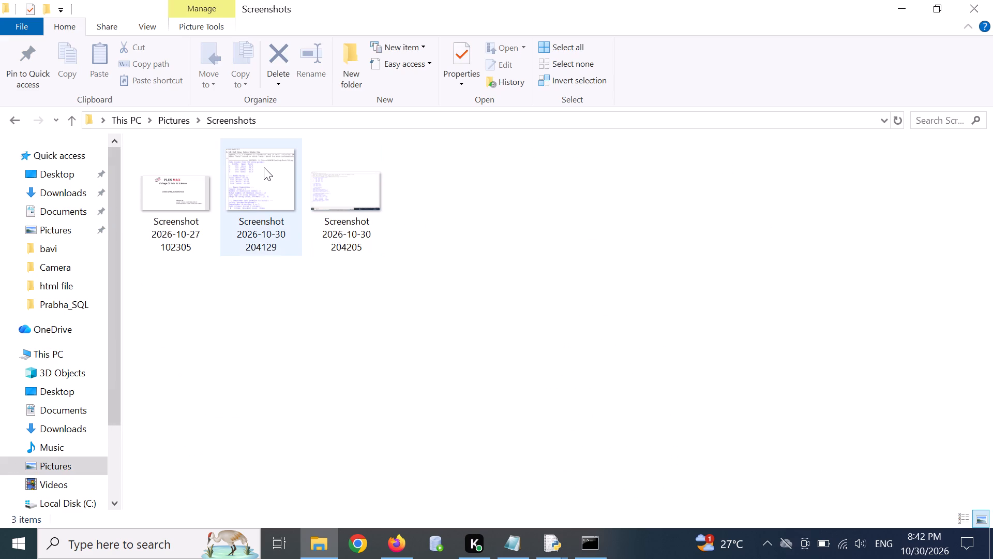
{"action": "double_click", "coordinate": [264, 167]}
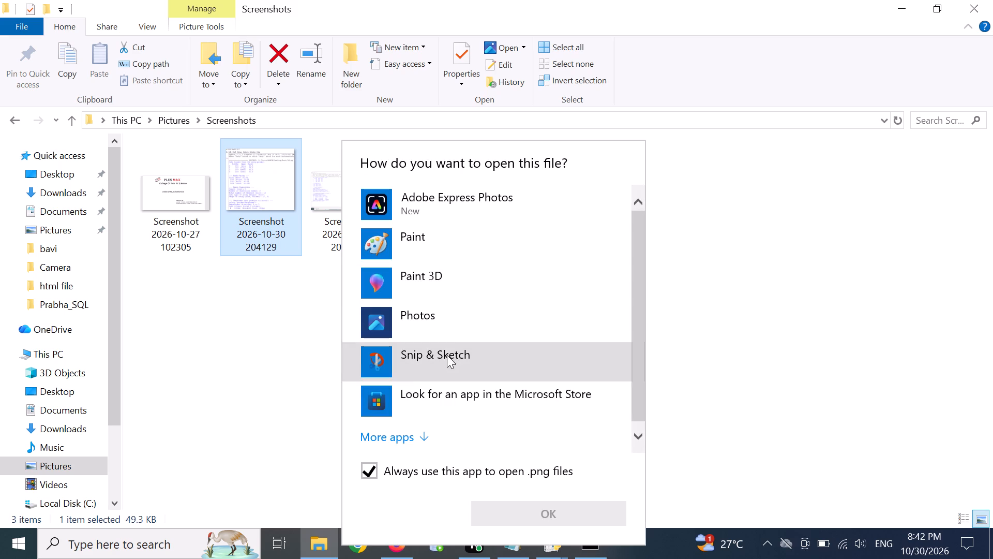
{"action": "left_click_drag", "start_coordinate": [428, 322], "coordinate": [528, 510]}
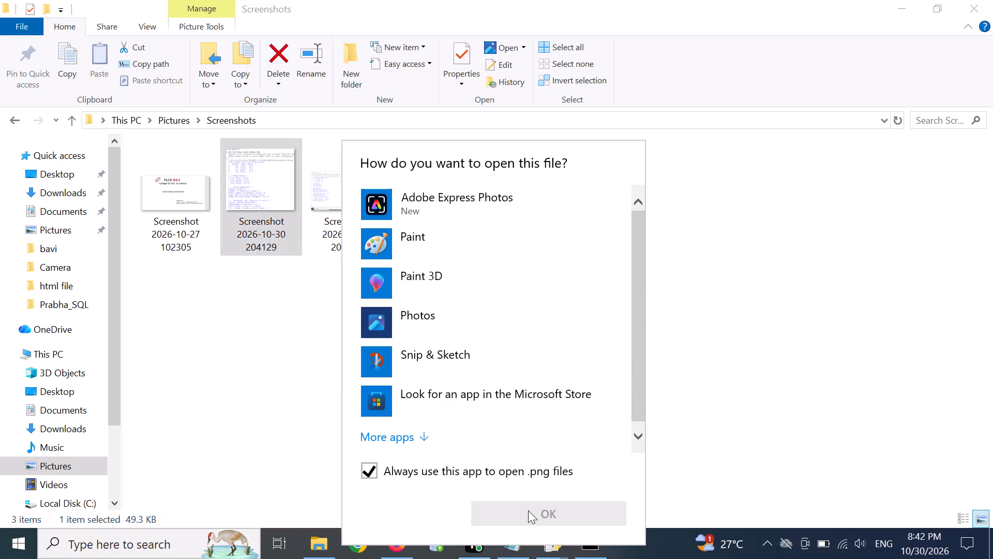
{"action": "left_click", "coordinate": [528, 510]}
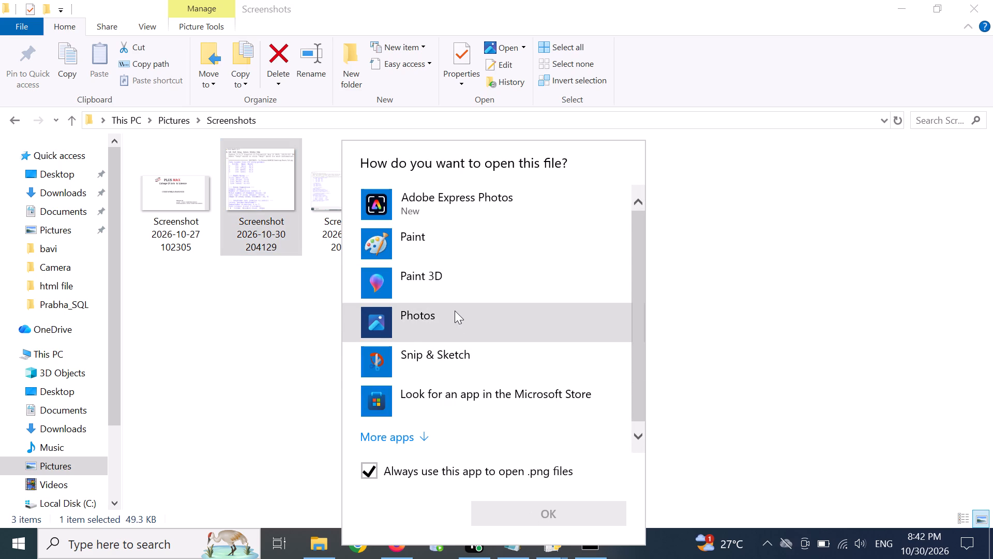
{"action": "triple_click", "coordinate": [455, 311]}
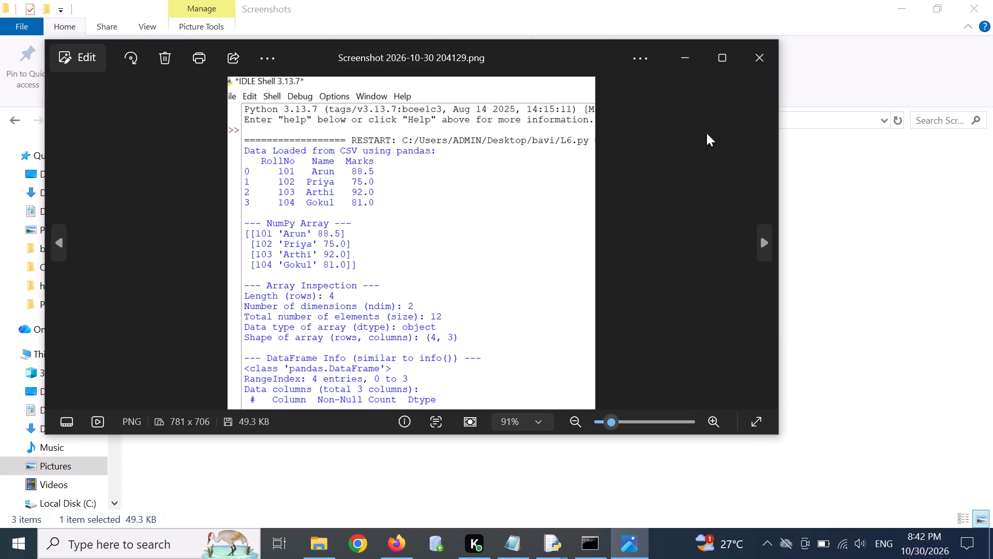
{"action": "left_click", "coordinate": [713, 56]}
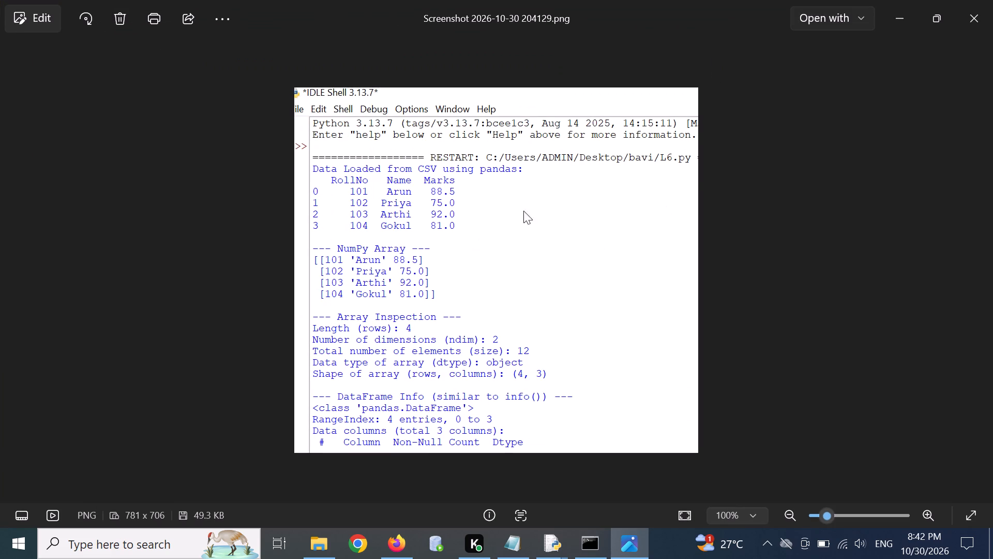
{"action": "left_click", "coordinate": [980, 3]}
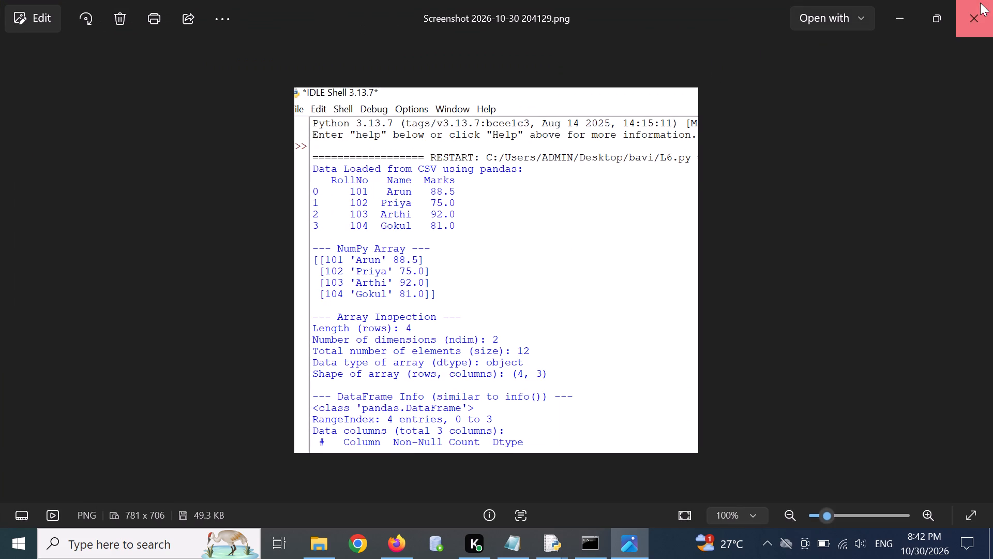
{"action": "double_click", "coordinate": [347, 201]}
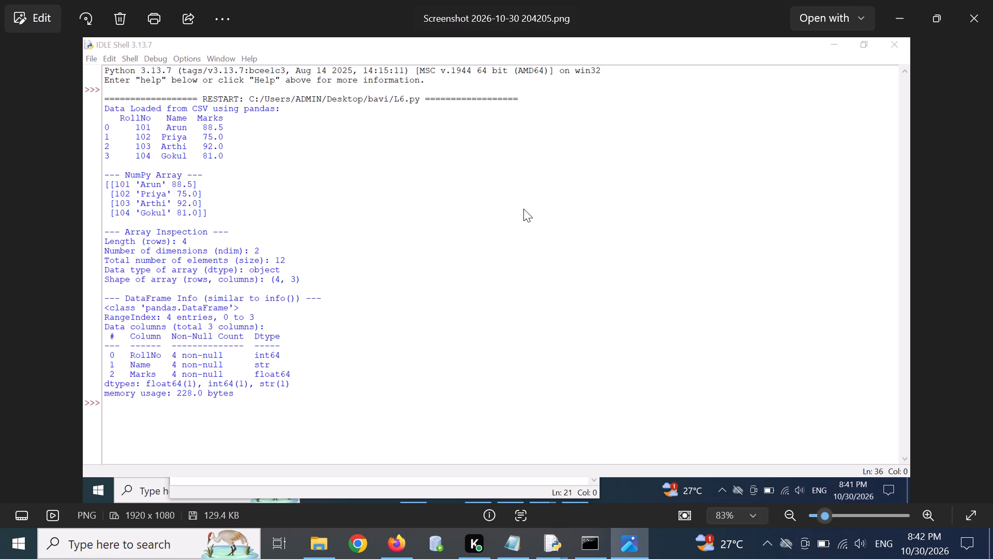
{"action": "left_click", "coordinate": [985, 18]}
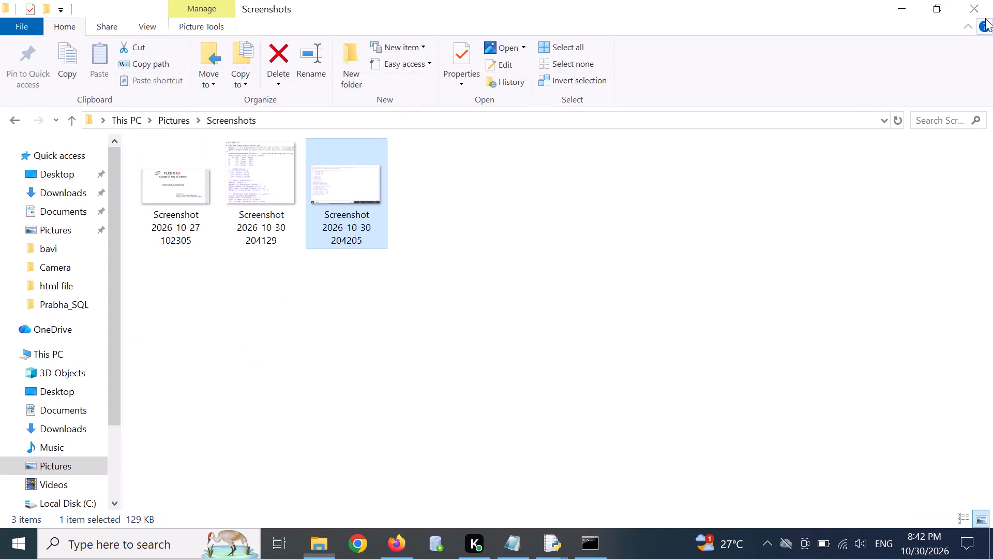
{"action": "left_click", "coordinate": [247, 61]}
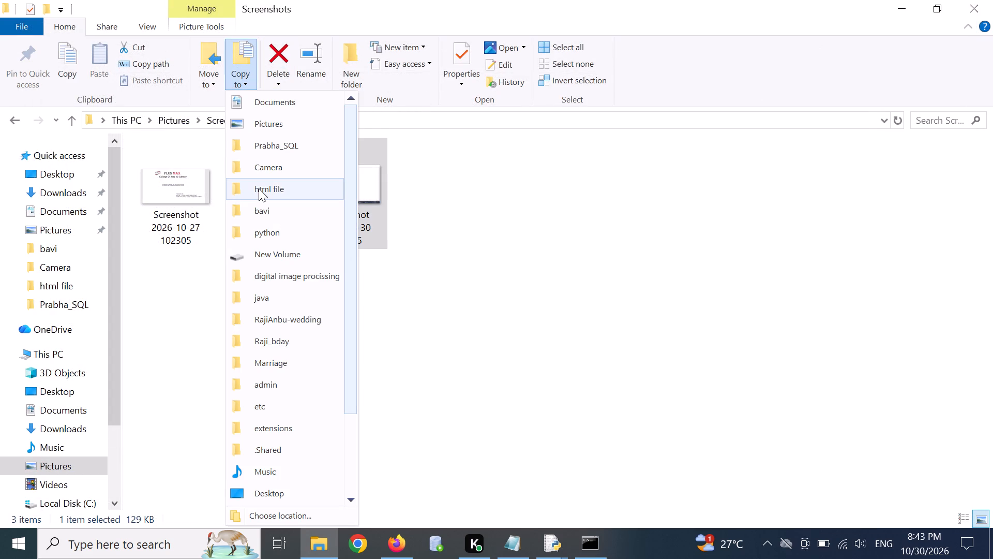
{"action": "left_click", "coordinate": [482, 259]}
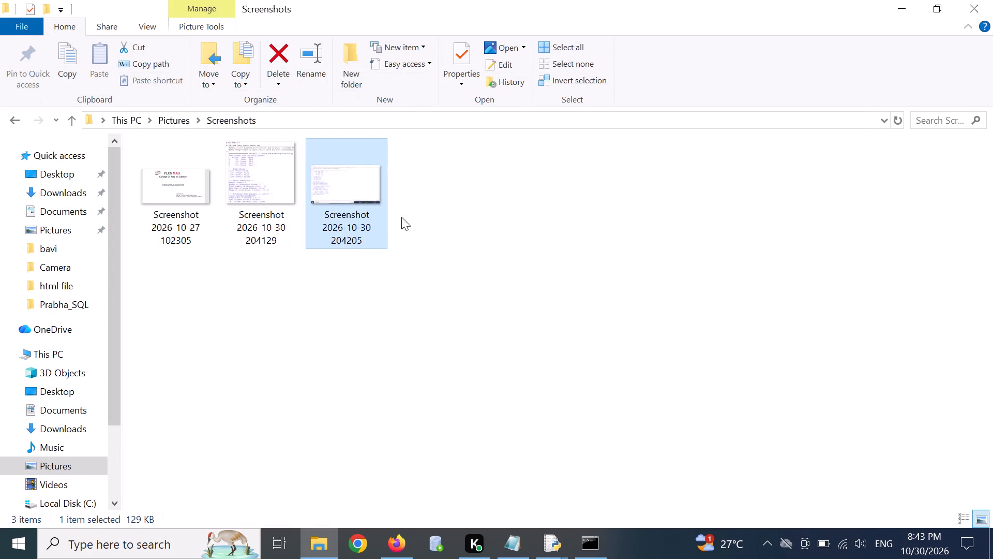
{"action": "right_click", "coordinate": [357, 196]}
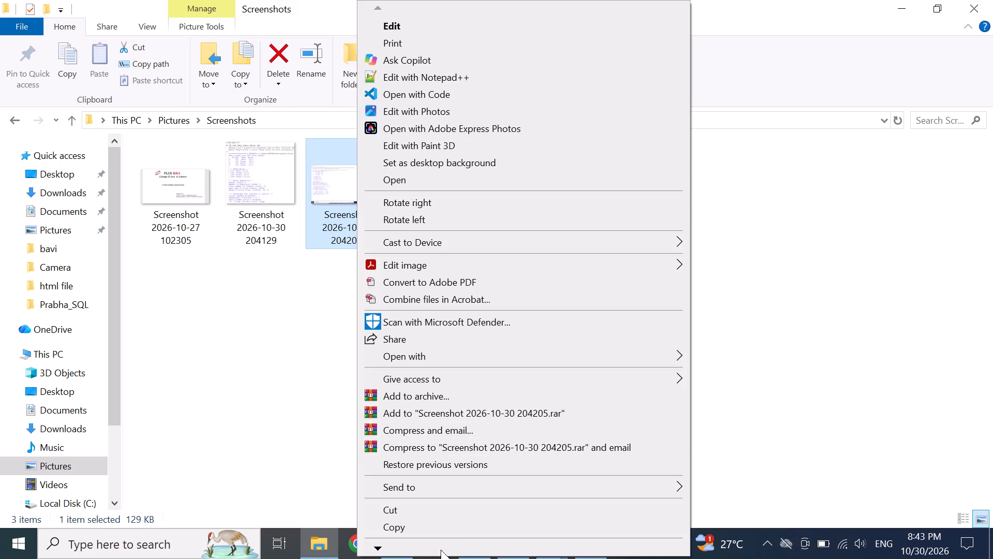
{"action": "left_click", "coordinate": [440, 530]}
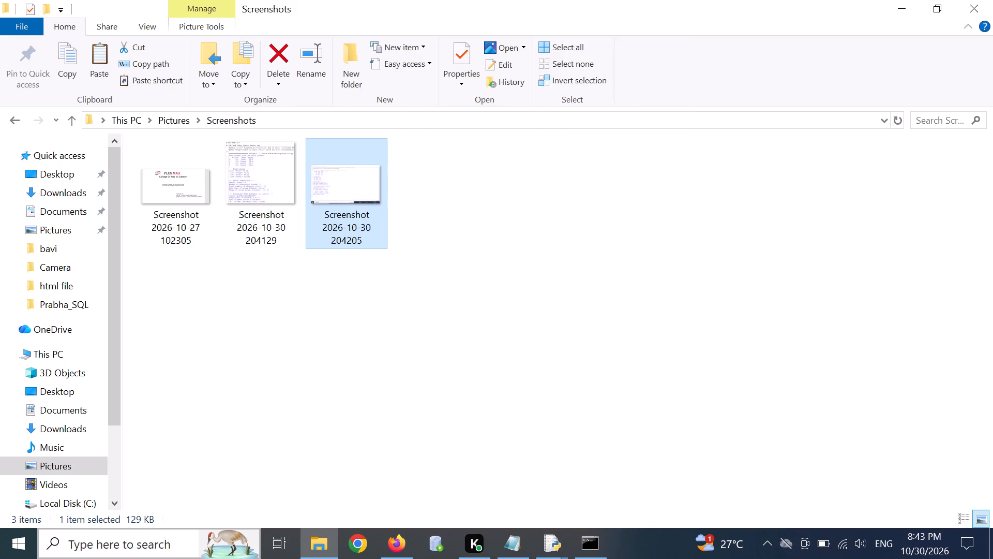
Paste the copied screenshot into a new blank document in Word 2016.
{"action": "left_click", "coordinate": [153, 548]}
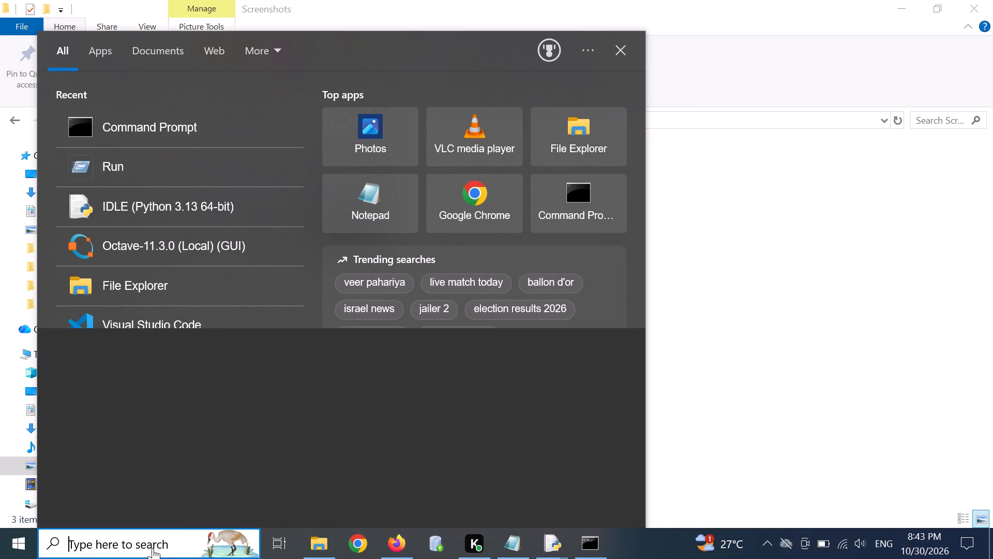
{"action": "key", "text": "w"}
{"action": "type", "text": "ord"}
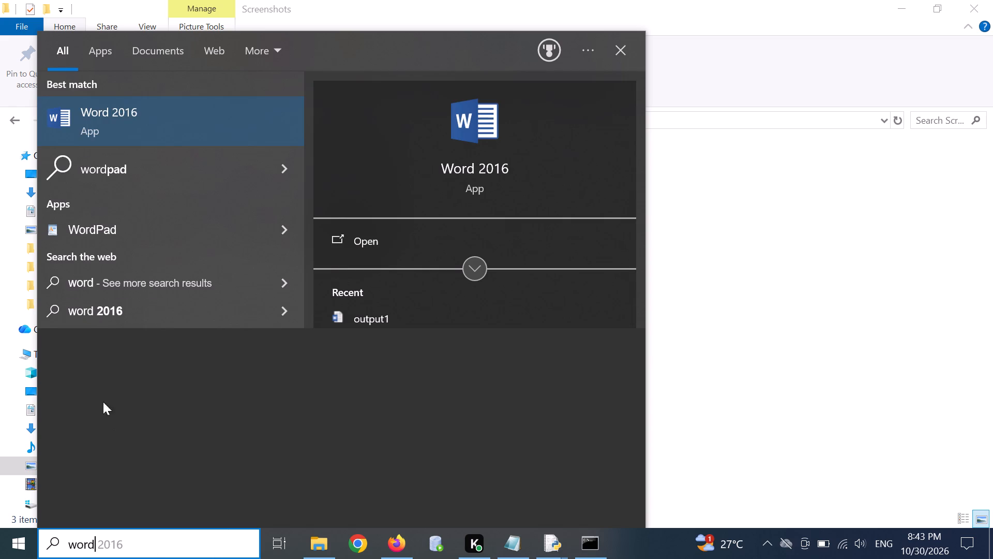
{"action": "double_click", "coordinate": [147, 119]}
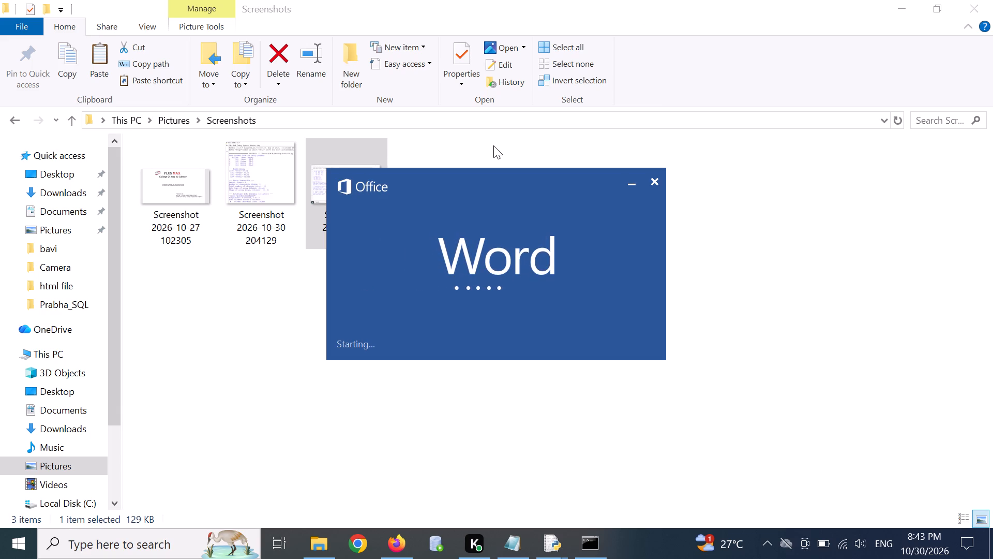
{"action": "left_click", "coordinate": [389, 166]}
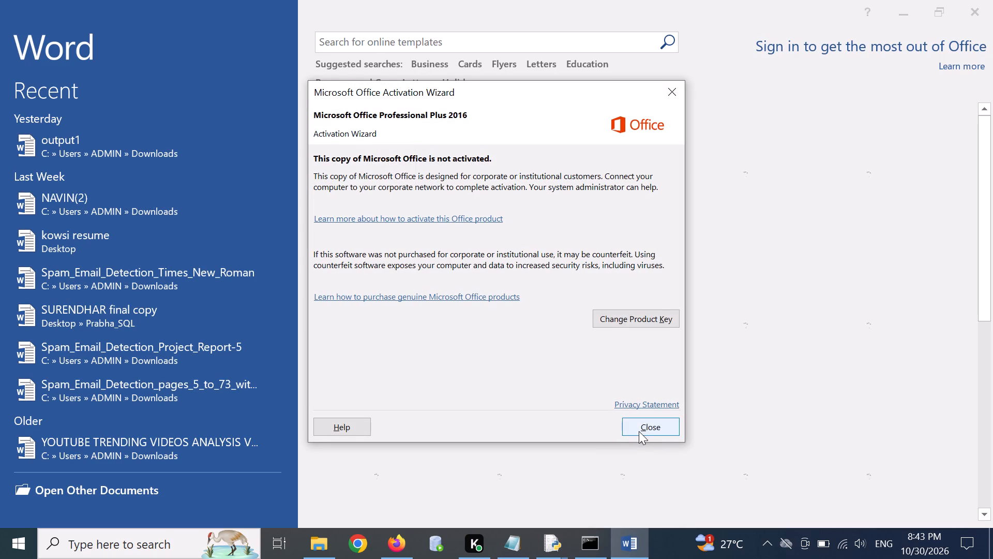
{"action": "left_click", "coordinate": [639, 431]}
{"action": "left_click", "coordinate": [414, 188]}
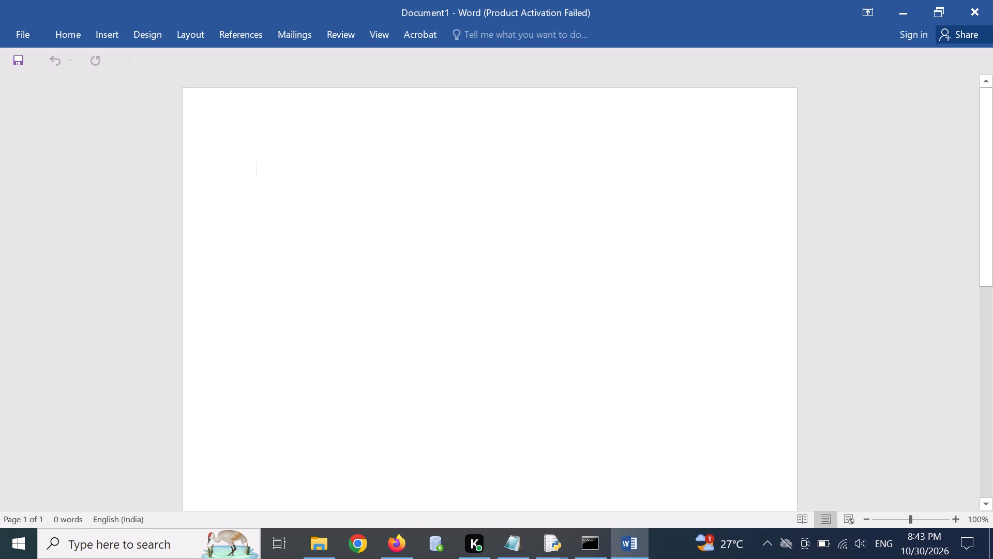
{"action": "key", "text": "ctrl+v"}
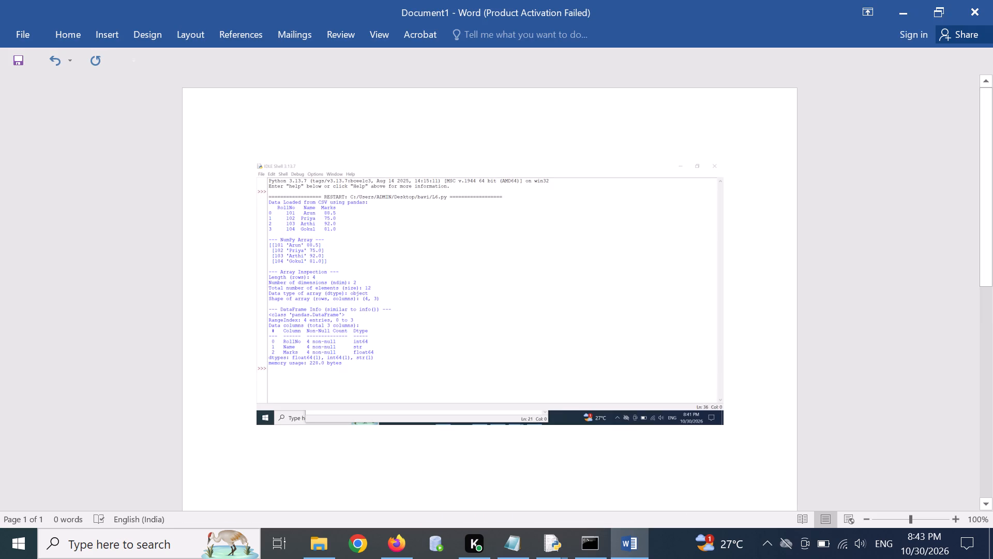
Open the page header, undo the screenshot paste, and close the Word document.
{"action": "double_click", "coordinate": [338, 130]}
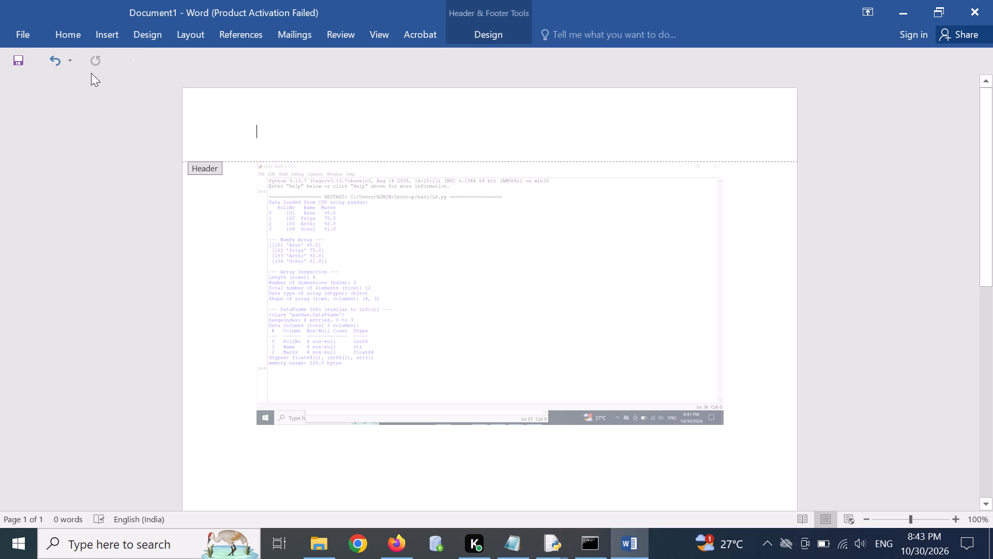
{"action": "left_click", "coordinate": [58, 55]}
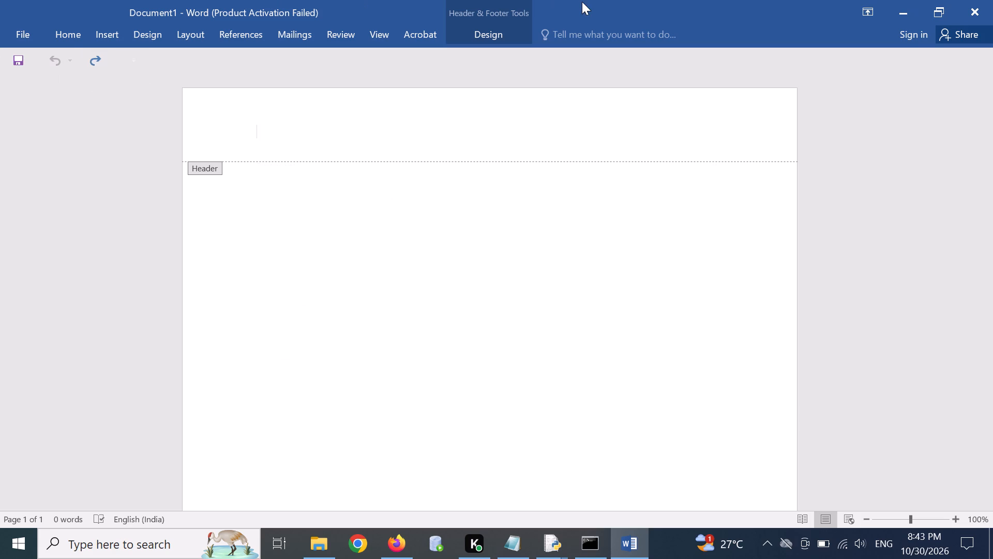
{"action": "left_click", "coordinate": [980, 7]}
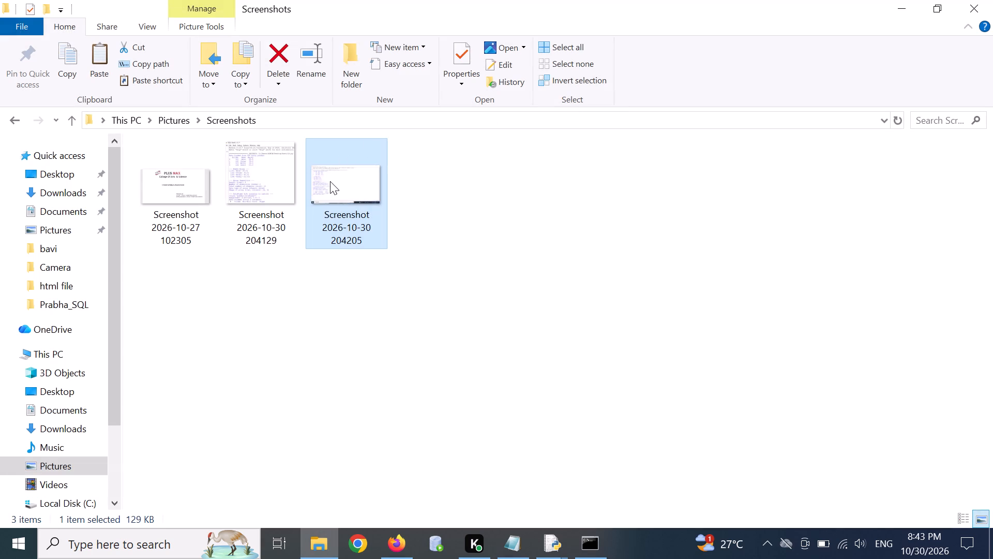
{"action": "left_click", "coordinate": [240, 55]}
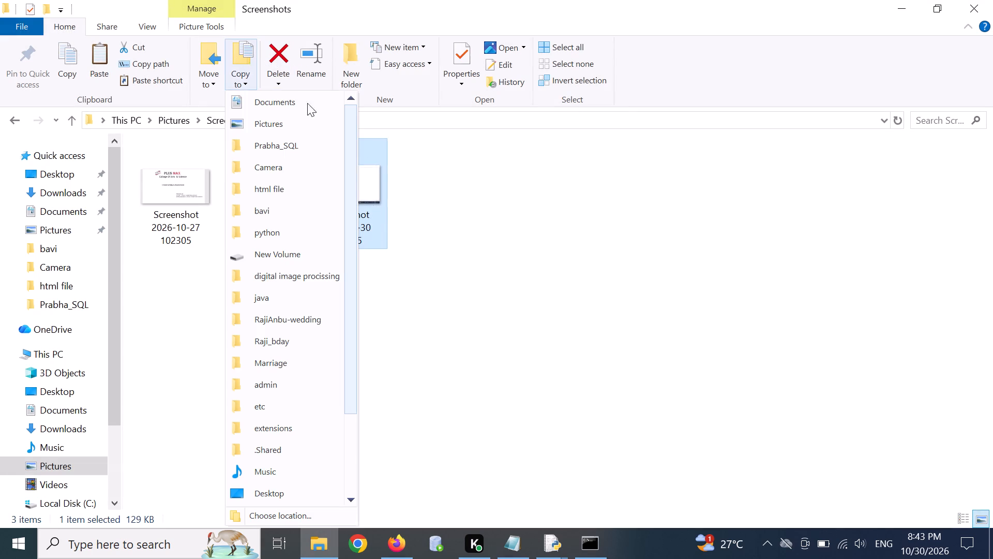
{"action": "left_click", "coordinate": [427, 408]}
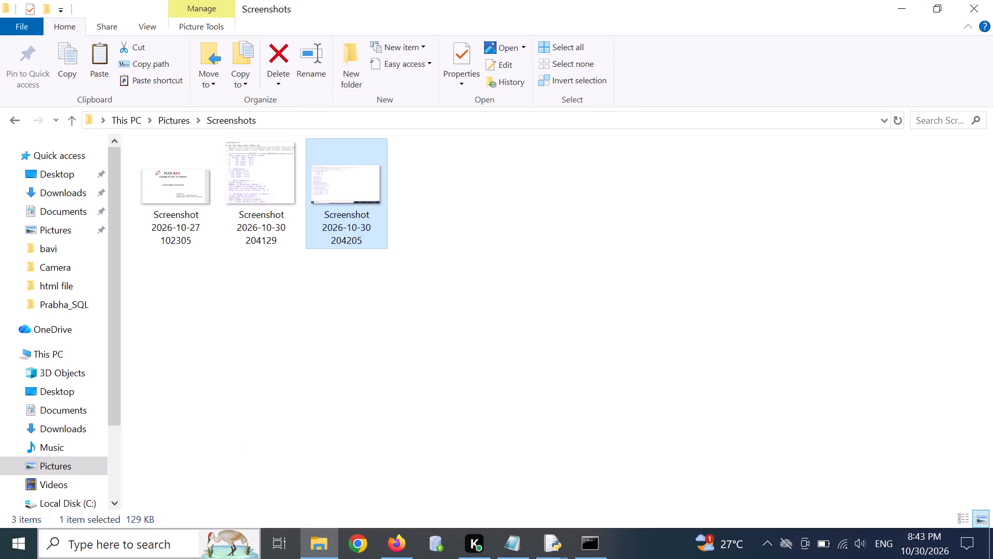
Open Word 2016 and create a new blank document, dismissing the activation wizard.
{"action": "left_click", "coordinate": [152, 558]}
{"action": "key", "text": "w"}
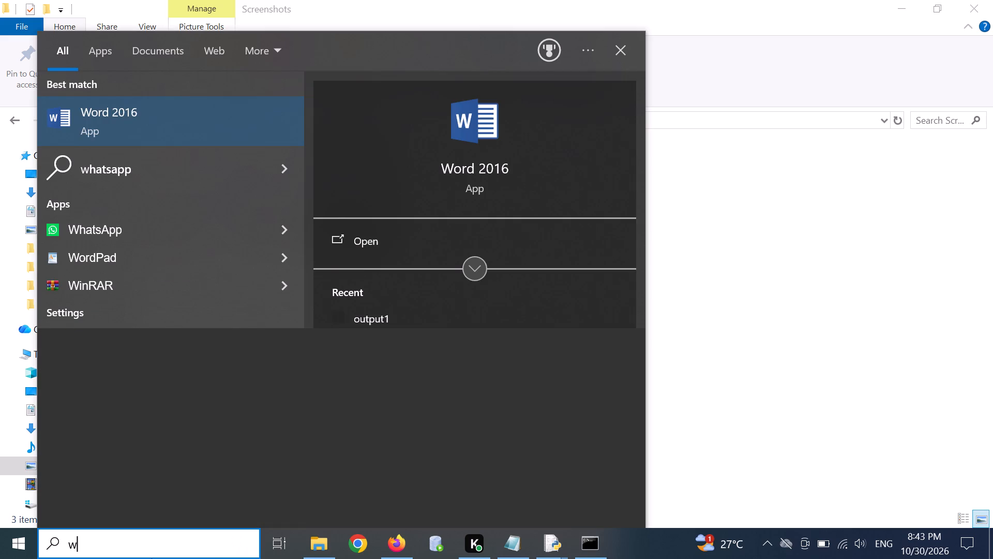
{"action": "double_click", "coordinate": [122, 121]}
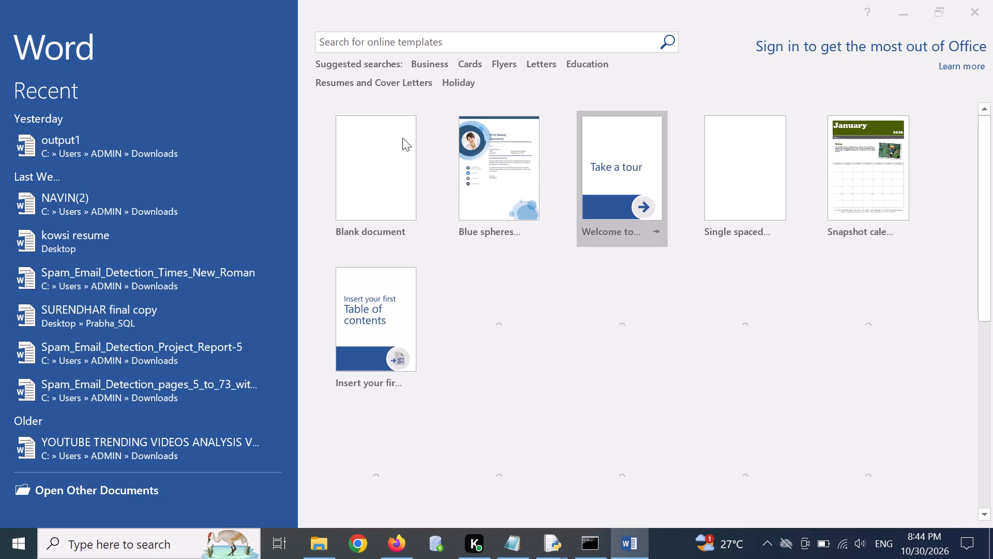
{"action": "left_click", "coordinate": [402, 138]}
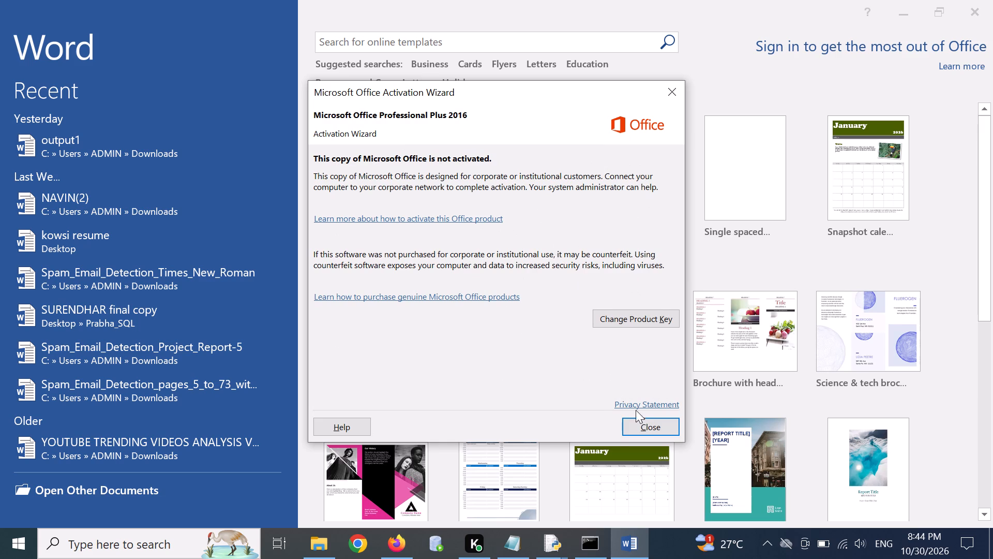
{"action": "left_click", "coordinate": [641, 426]}
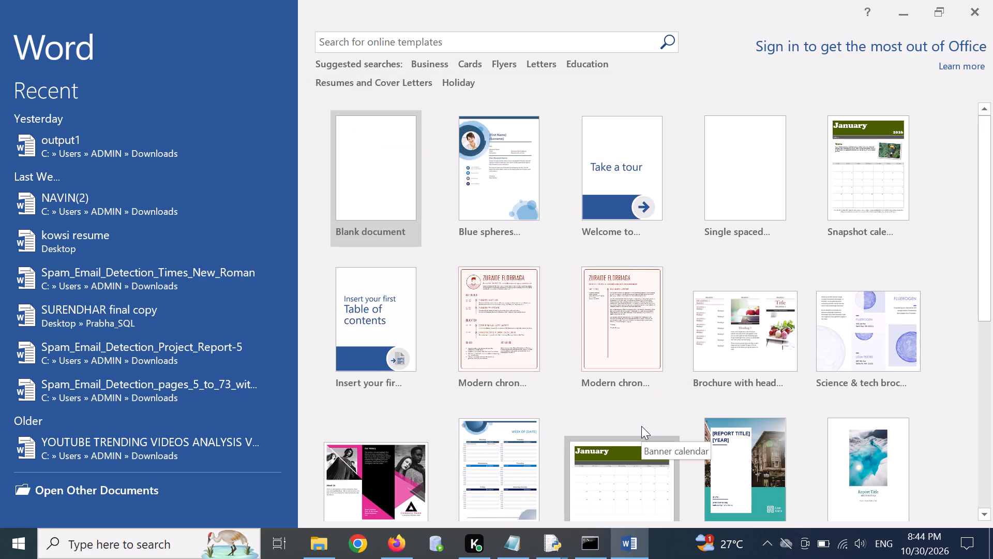
{"action": "double_click", "coordinate": [350, 191]}
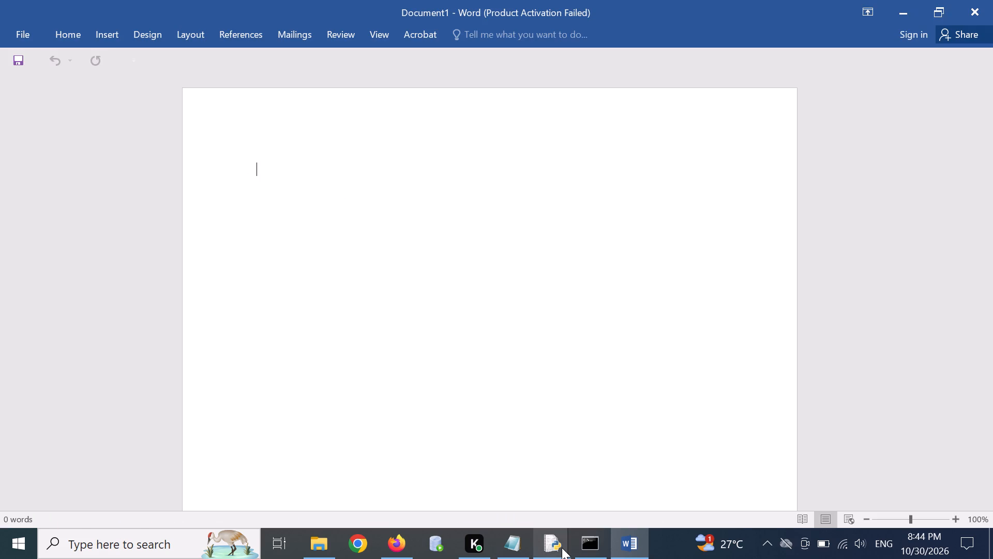
Copy the entire L6.py code from the IDLE editor and paste it into the blank Word document.
{"action": "left_click", "coordinate": [574, 463]}
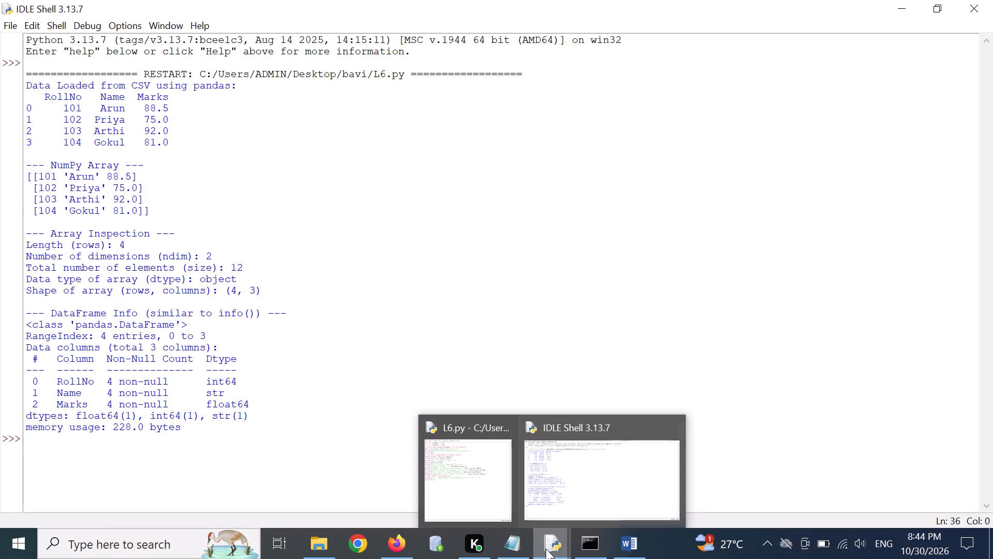
{"action": "left_click", "coordinate": [468, 466]}
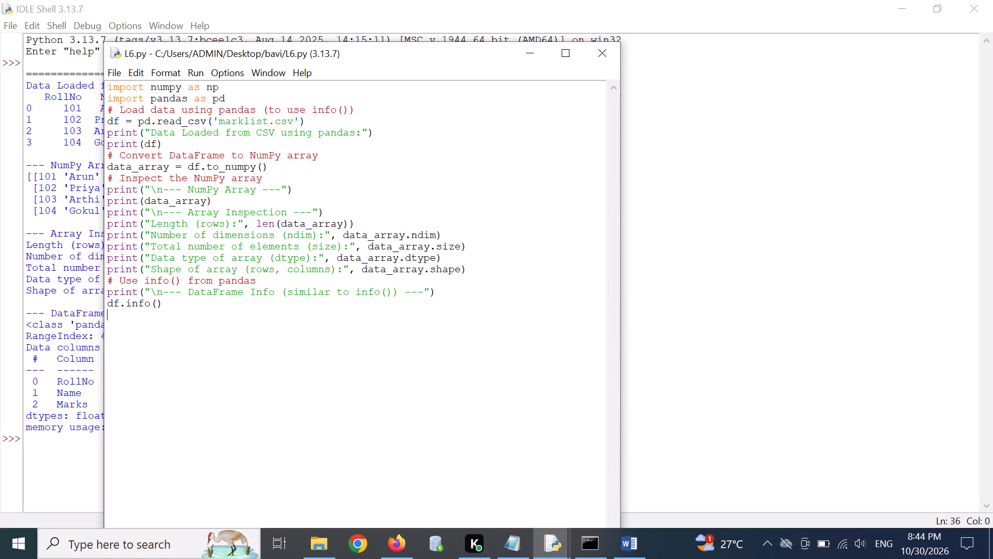
{"action": "key", "text": "ctrl+a"}
{"action": "key", "text": "ctrl+c"}
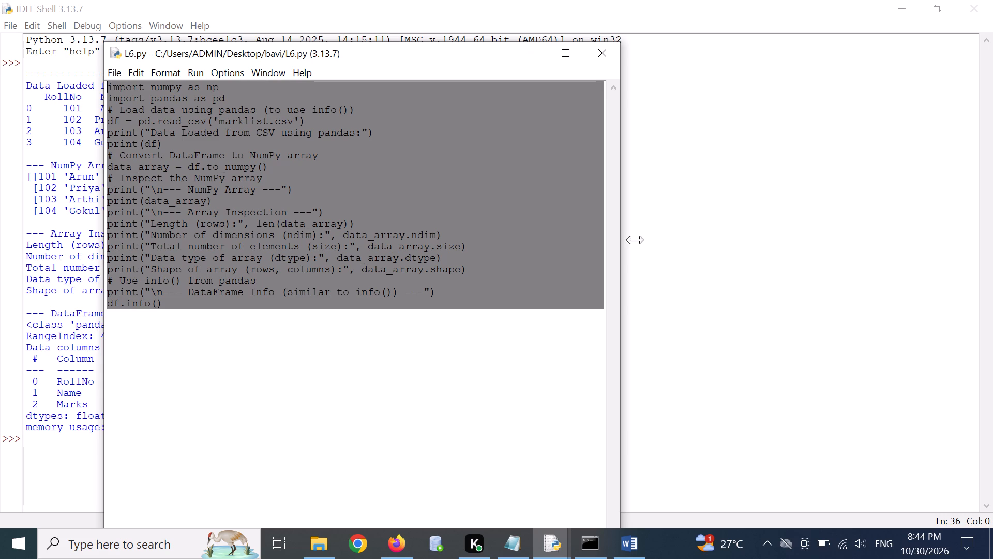
{"action": "left_click", "coordinate": [634, 548]}
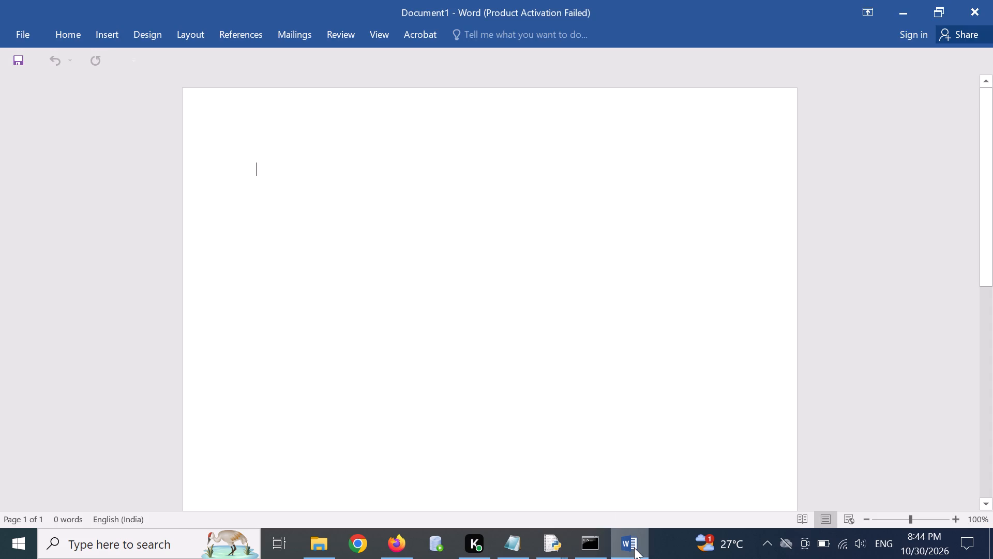
{"action": "key", "text": "ctrl+v"}
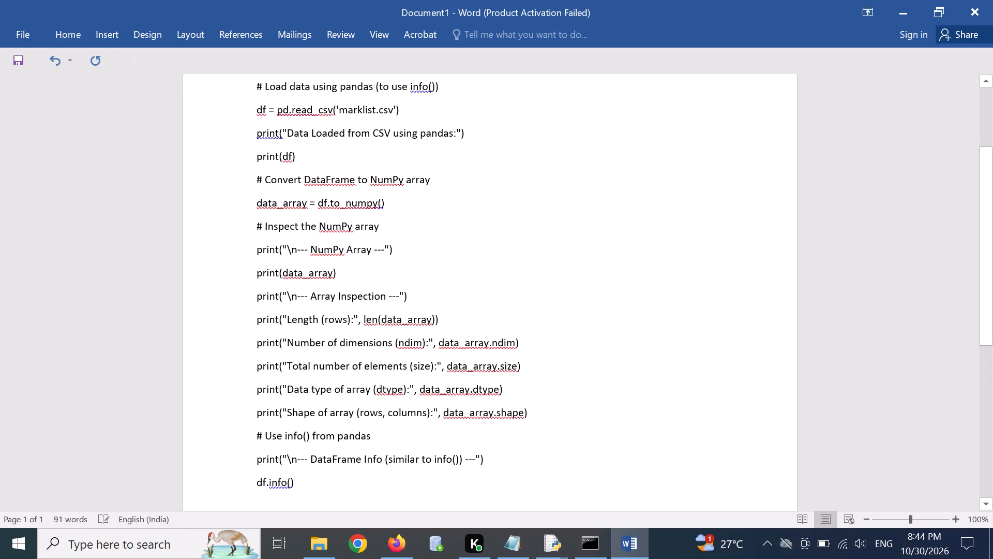
Add the title line "3.CSV File inot numpy array" above the first line of the pasted code.
{"action": "key", "text": "Up"}
{"action": "key", "text": "Up"}
{"action": "key", "text": "Up"}
{"action": "key", "text": "Up"}
{"action": "key", "text": "Up"}
{"action": "key", "text": "Up"}
{"action": "key", "text": "Up"}
{"action": "key", "text": "Up"}
{"action": "key", "text": "Up"}
{"action": "key", "text": "Up"}
{"action": "key", "text": "Up"}
{"action": "key", "text": "Up"}
{"action": "key", "text": "Up"}
{"action": "key", "text": "Up"}
{"action": "key", "text": "Up"}
{"action": "key", "text": "Up"}
{"action": "key", "text": "Up"}
{"action": "key", "text": "Up"}
{"action": "key", "text": "Up"}
{"action": "key", "text": "Up"}
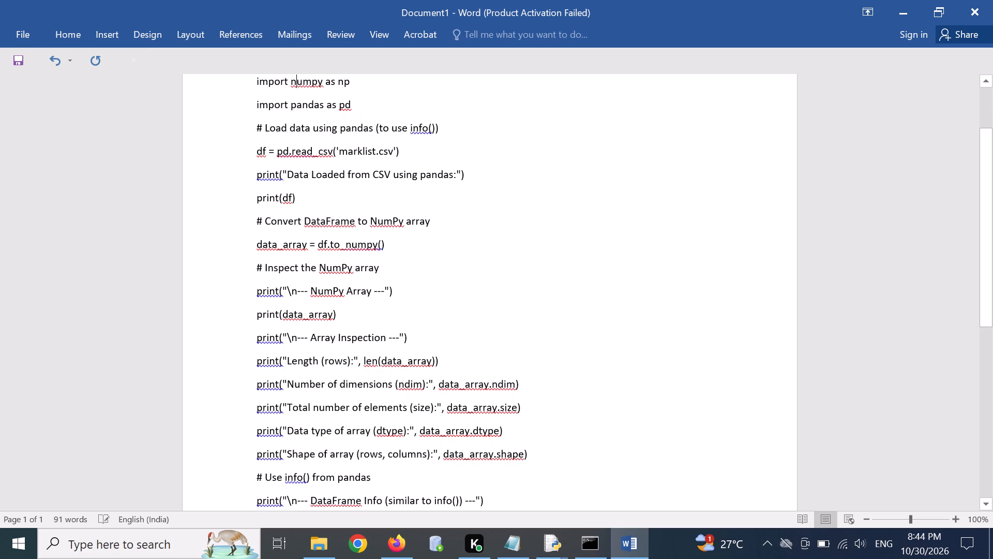
{"action": "key", "text": "Up"}
{"action": "key", "text": "Up"}
{"action": "key", "text": "Up"}
{"action": "key", "text": "Up"}
{"action": "key", "text": "Left"}
{"action": "key", "text": "Left"}
{"action": "key", "text": "Left"}
{"action": "key", "text": "Left"}
{"action": "key", "text": "Left"}
{"action": "key", "text": "Left"}
{"action": "key", "text": "Left"}
{"action": "key", "text": "Left"}
{"action": "key", "text": "Up"}
{"action": "key", "text": "Up"}
{"action": "key", "text": "Up"}
{"action": "key", "text": "Up"}
{"action": "key", "text": "Up"}
{"action": "key", "text": "Return"}
{"action": "key", "text": "Return"}
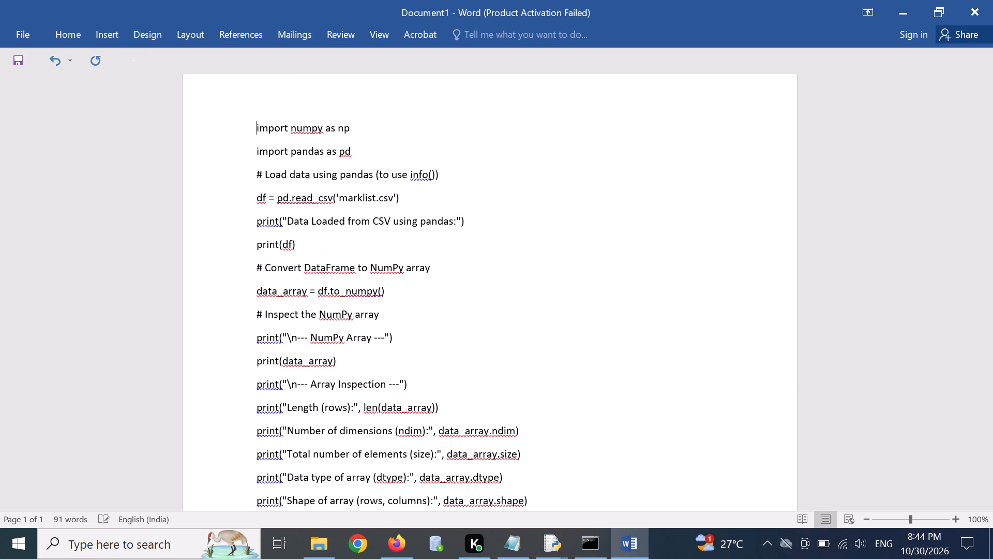
{"action": "key", "text": "Up"}
{"action": "type", "text": "3."}
{"action": "key", "text": "c"}
{"action": "key", "text": "BackSpace"}
{"action": "type", "text": "CS"}
{"action": "type", "text": "V FIKE"}
{"action": "key", "text": "BackSpace"}
{"action": "key", "text": "BackSpace"}
{"action": "key", "text": "BackSpace"}
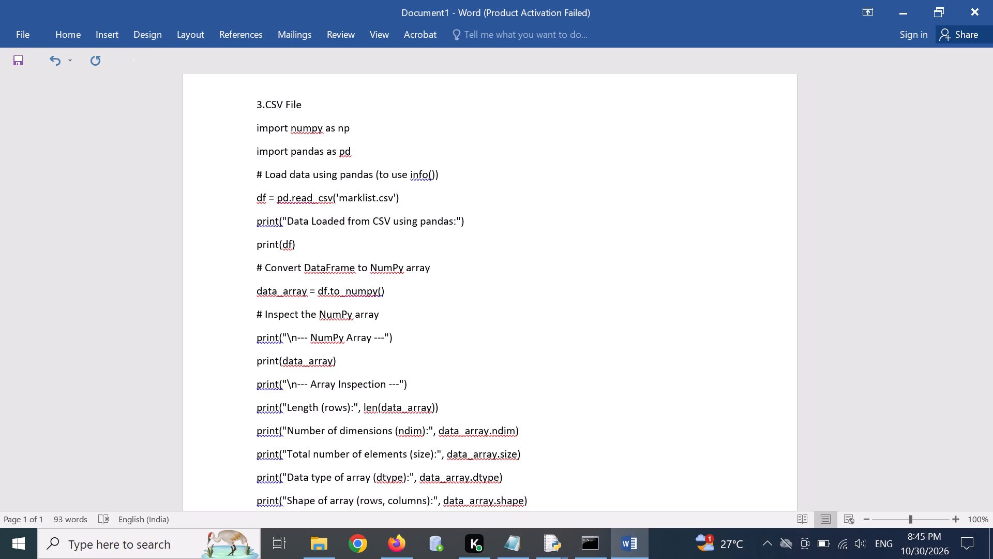
{"action": "key", "text": "space"}
{"action": "type", "text": "inot numpy"}
{"action": "key", "text": "space"}
{"action": "type", "text": "array"}
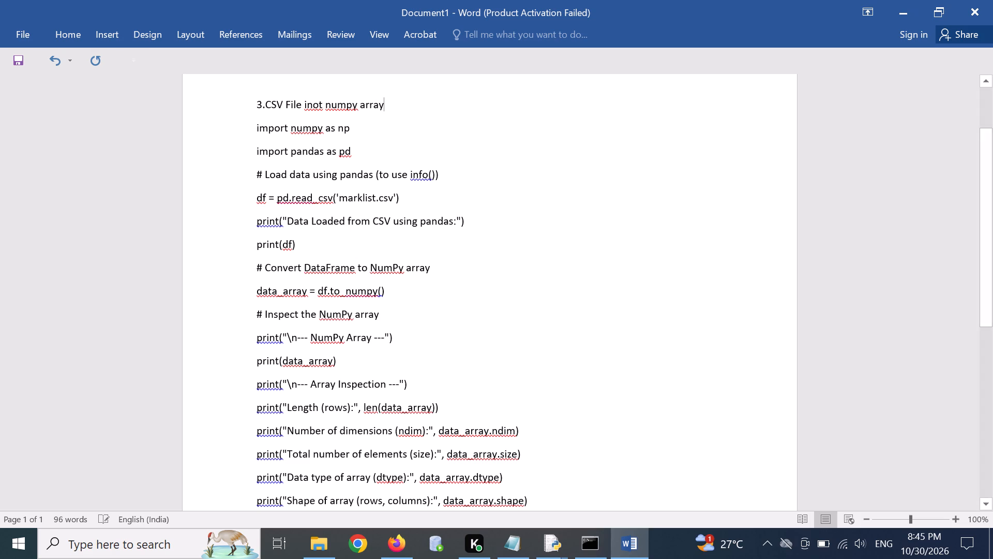
Format the title line "3.CSV File inot numpy array" as bold at font size 16.
{"action": "right_click", "coordinate": [254, 102]}
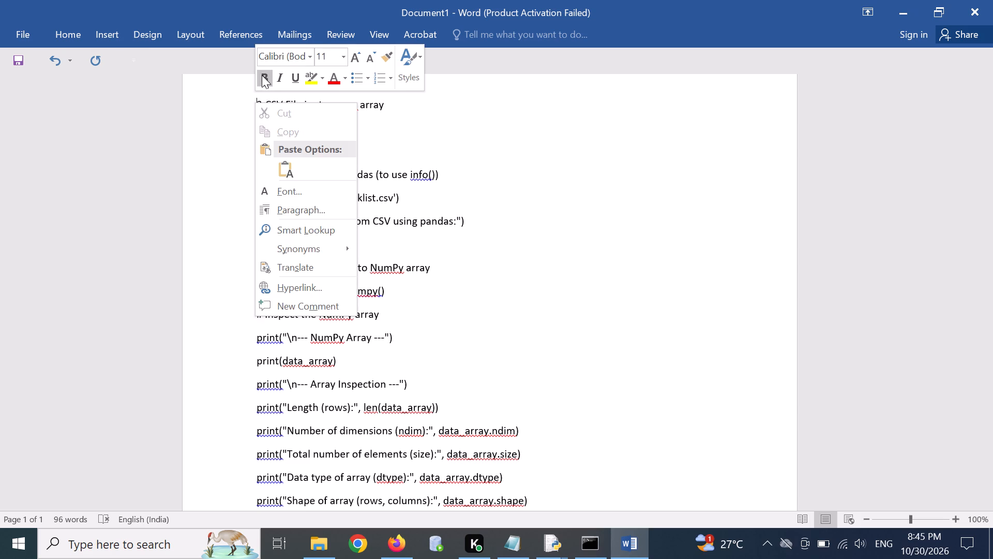
{"action": "left_click", "coordinate": [262, 73]}
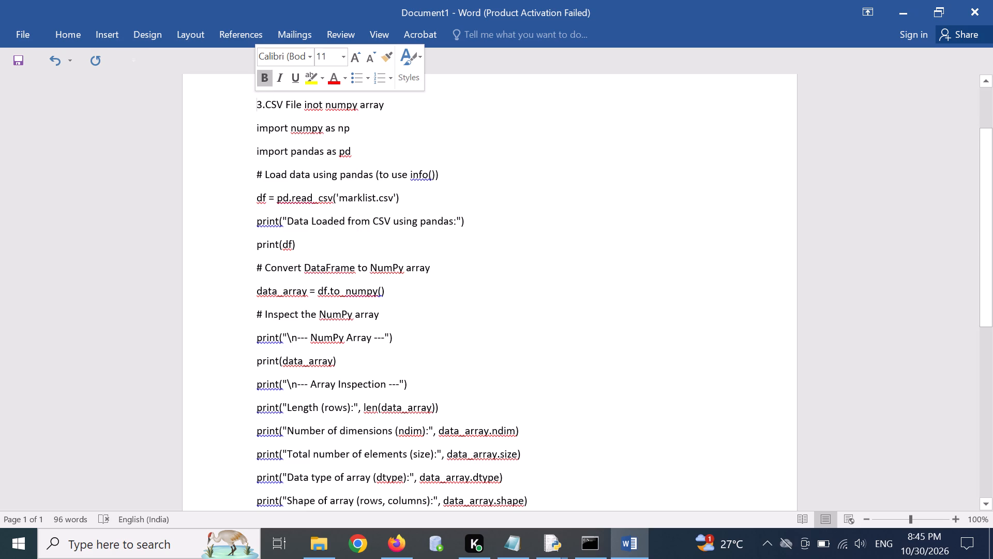
{"action": "left_click_drag", "start_coordinate": [255, 104], "coordinate": [288, 100]}
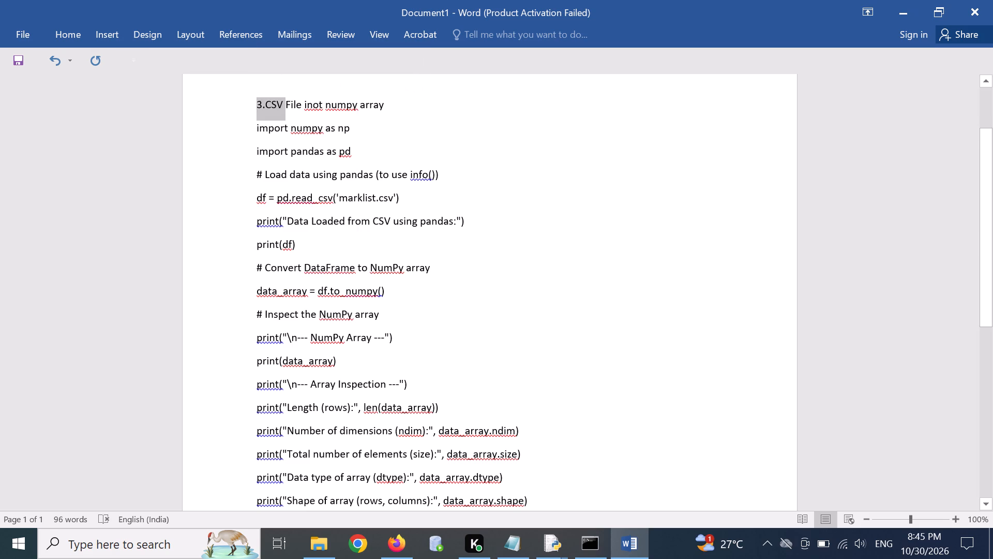
{"action": "left_click_drag", "start_coordinate": [288, 100], "coordinate": [388, 106]}
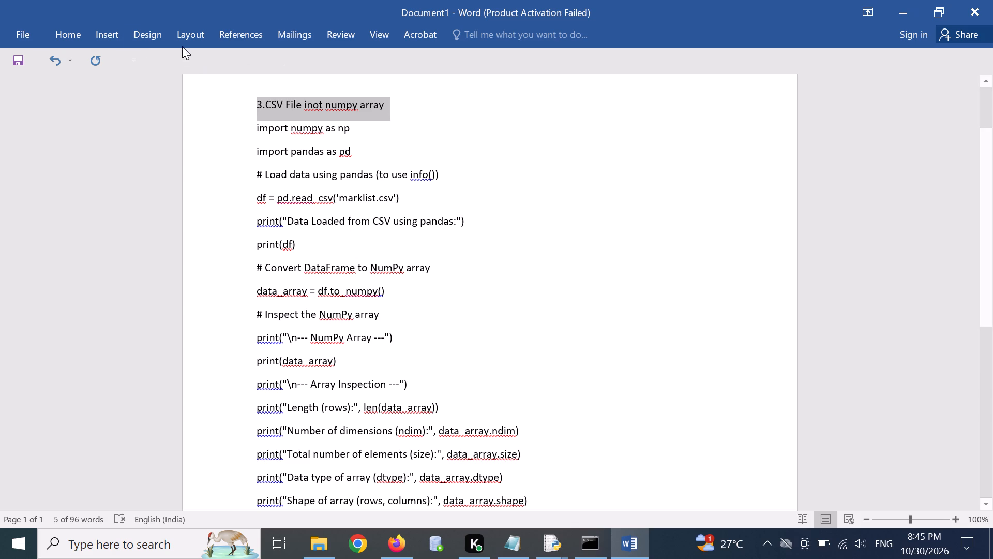
{"action": "left_click", "coordinate": [71, 23]}
{"action": "left_click", "coordinate": [72, 31]}
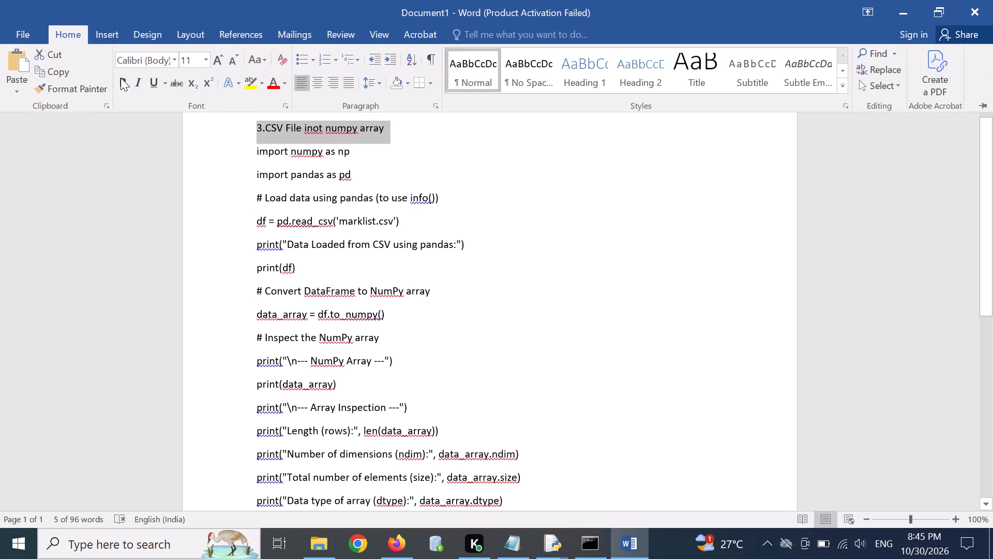
{"action": "left_click", "coordinate": [207, 59]}
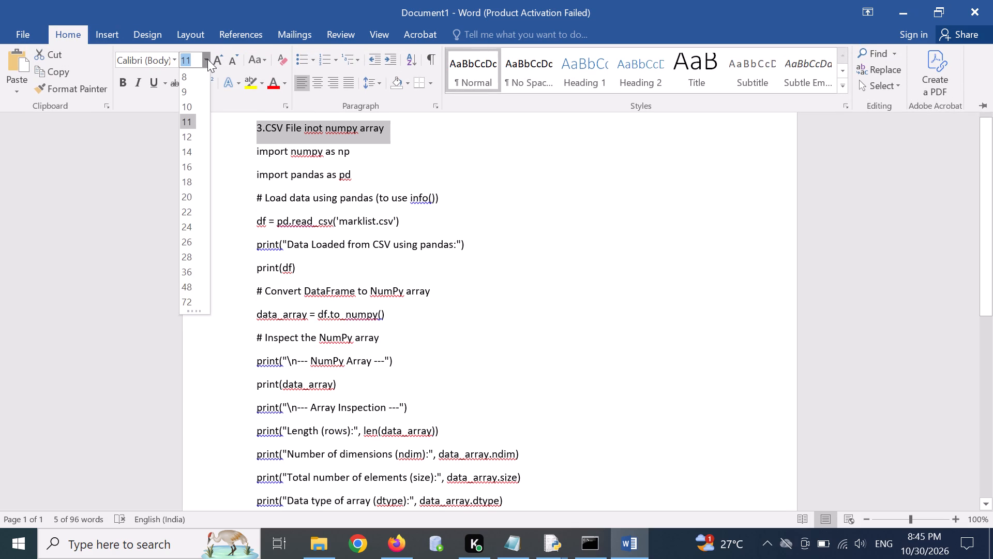
{"action": "left_click", "coordinate": [192, 168]}
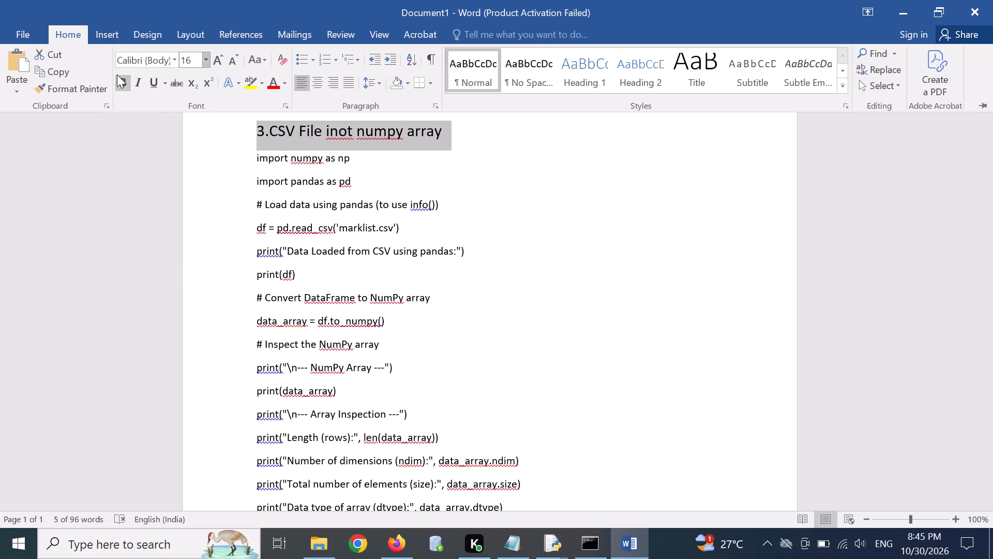
{"action": "left_click", "coordinate": [127, 83]}
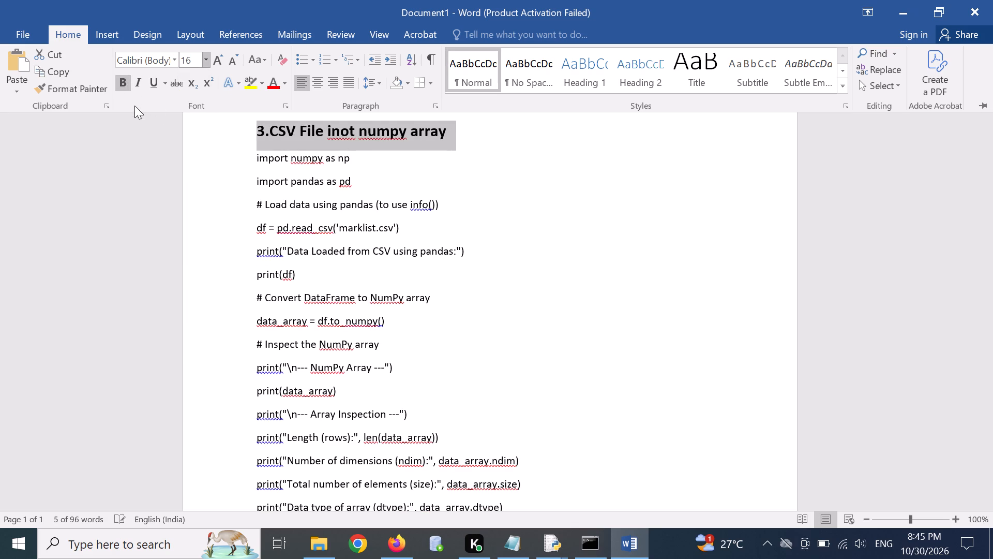
{"action": "left_click", "coordinate": [547, 207]}
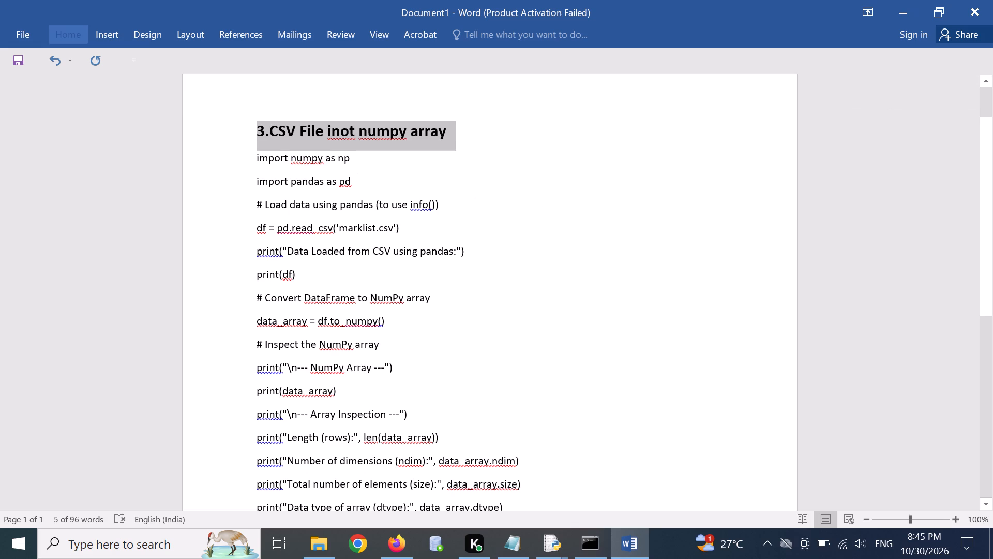
Add a new line reading "OUTPUT:" below df.info() at the end of the code.
{"action": "key", "text": "Down"}
{"action": "key", "text": "Down"}
{"action": "key", "text": "Down"}
{"action": "key", "text": "Down"}
{"action": "key", "text": "Down"}
{"action": "key", "text": "Down"}
{"action": "key", "text": "Down"}
{"action": "key", "text": "Down"}
{"action": "key", "text": "Down"}
{"action": "key", "text": "Down"}
{"action": "key", "text": "Down"}
{"action": "key", "text": "Down"}
{"action": "key", "text": "Down"}
{"action": "key", "text": "Down"}
{"action": "key", "text": "Down"}
{"action": "key", "text": "Down"}
{"action": "key", "text": "Down"}
{"action": "key", "text": "Down"}
{"action": "key", "text": "Down"}
{"action": "key", "text": "Down"}
{"action": "key", "text": "Down"}
{"action": "key", "text": "Down"}
{"action": "key", "text": "Down"}
{"action": "key", "text": "Down"}
{"action": "key", "text": "Down"}
{"action": "key", "text": "Down"}
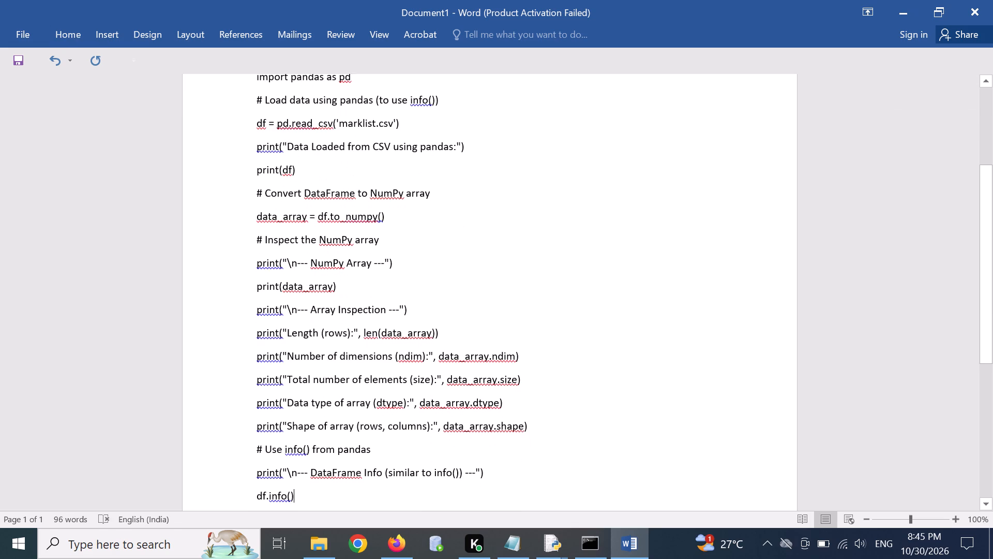
{"action": "key", "text": "Down"}
{"action": "key", "text": "Down"}
{"action": "key", "text": "Down"}
{"action": "key", "text": "Down"}
{"action": "key", "text": "Down"}
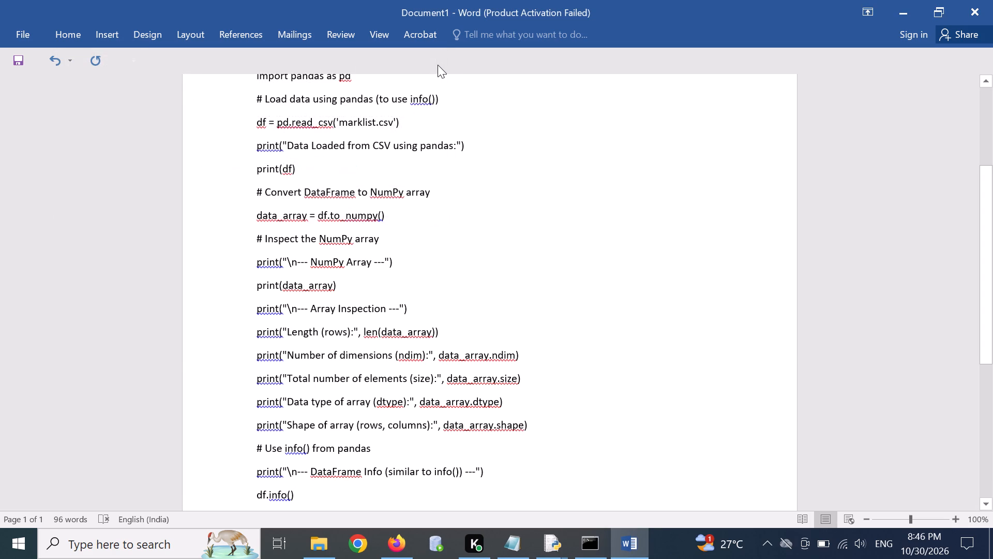
{"action": "key", "text": "Return"}
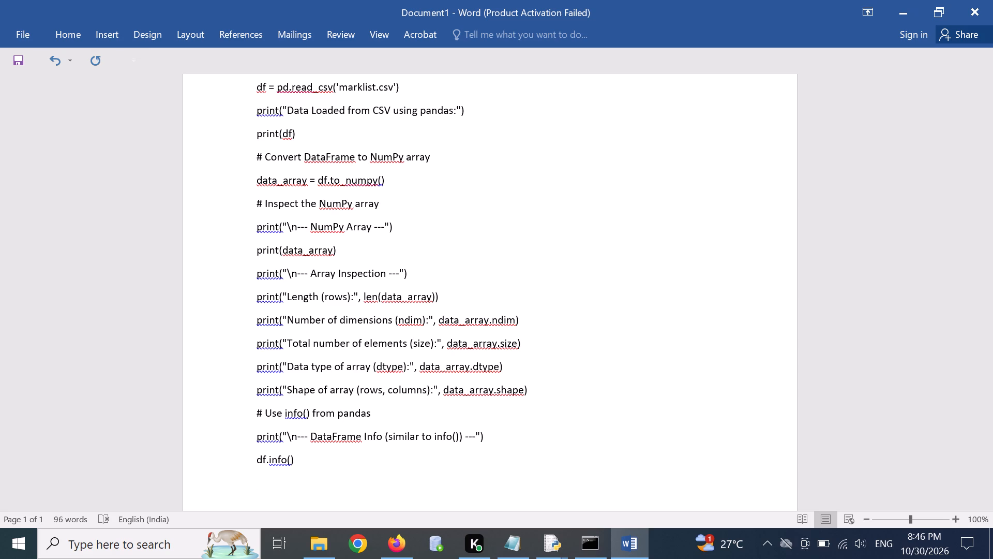
{"action": "type", "text": "OUTPUT"}
{"action": "key", "text": "shift+colon"}
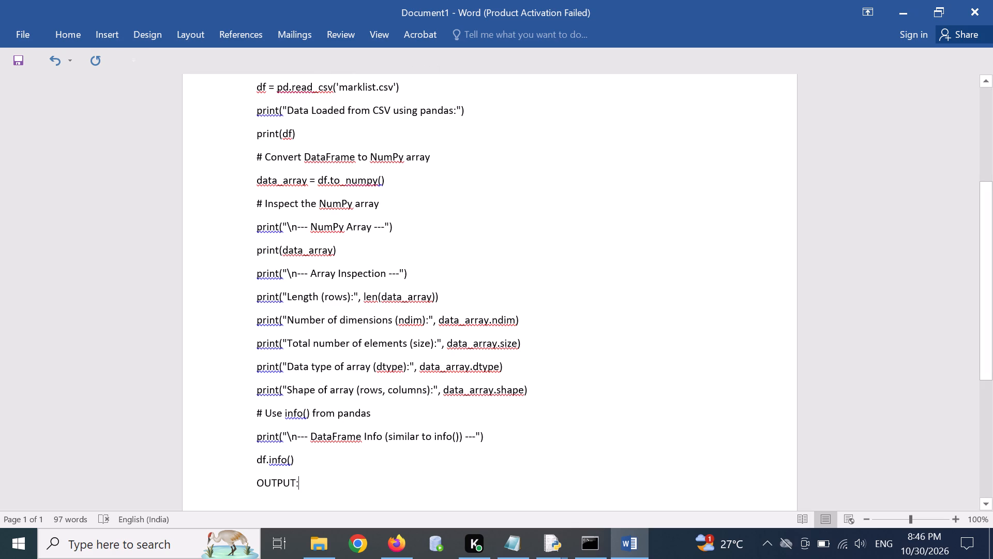
Format the "OUTPUT:" line as bold at font size 16 and start a new line below it.
{"action": "left_click_drag", "start_coordinate": [255, 481], "coordinate": [287, 478]}
{"action": "left_click_drag", "start_coordinate": [287, 478], "coordinate": [306, 477]}
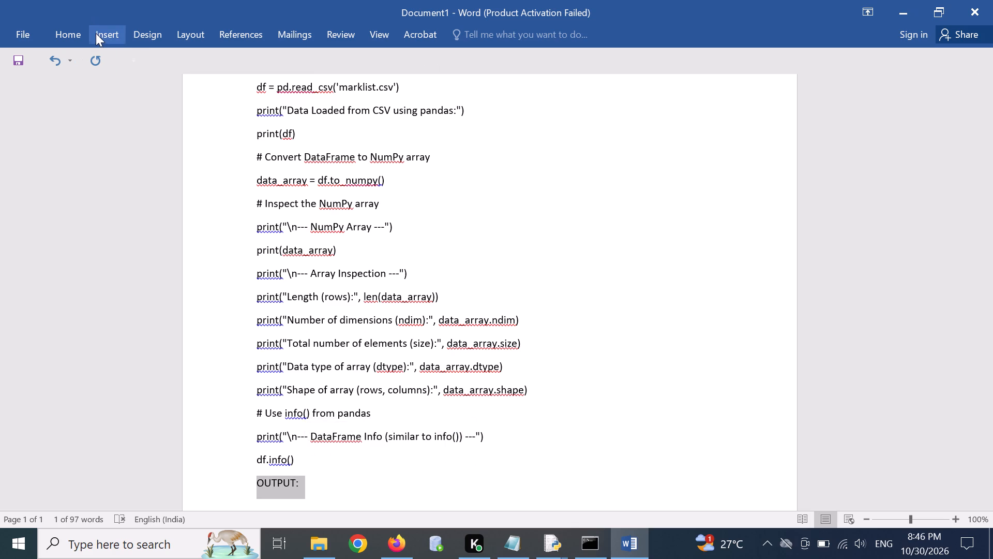
{"action": "left_click", "coordinate": [97, 35]}
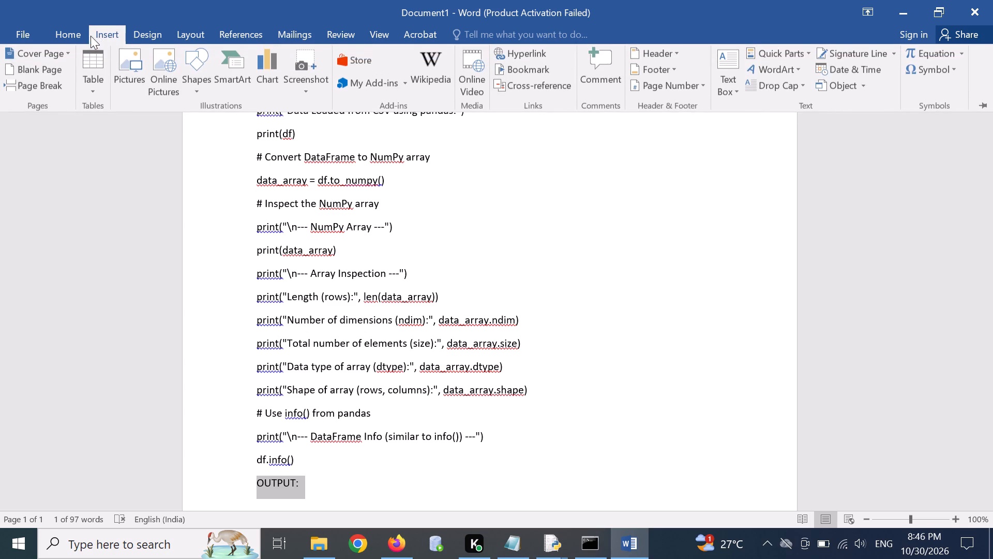
{"action": "left_click", "coordinate": [79, 39]}
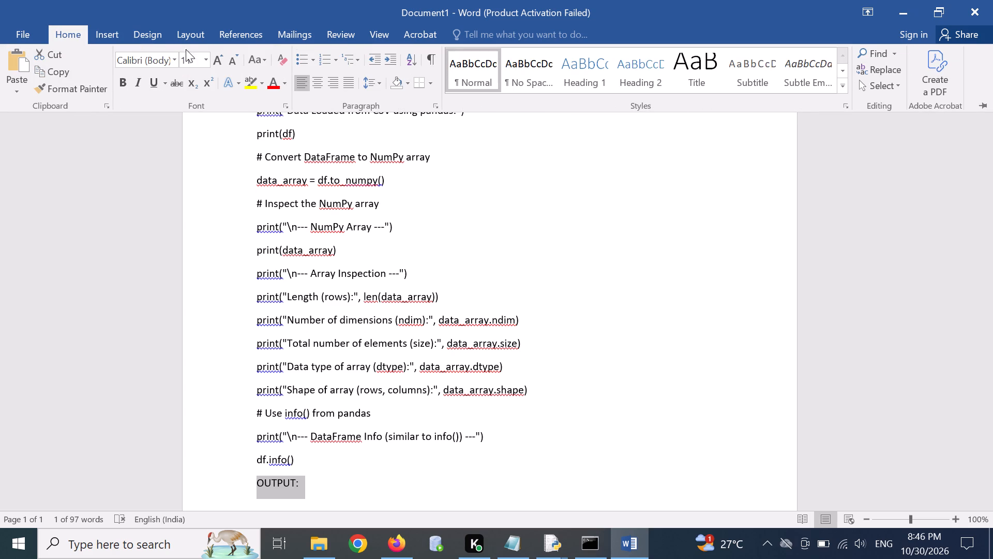
{"action": "left_click", "coordinate": [204, 60]}
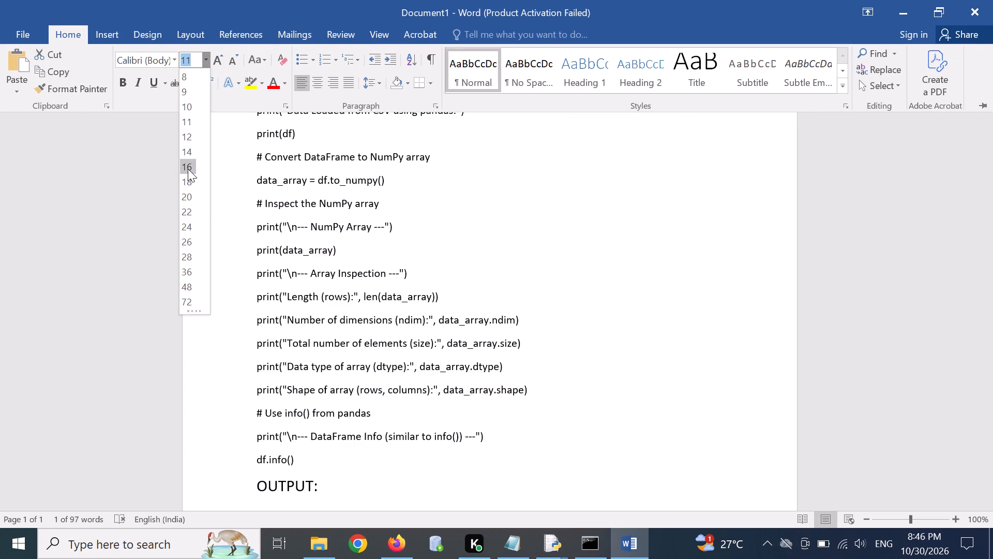
{"action": "left_click", "coordinate": [188, 169]}
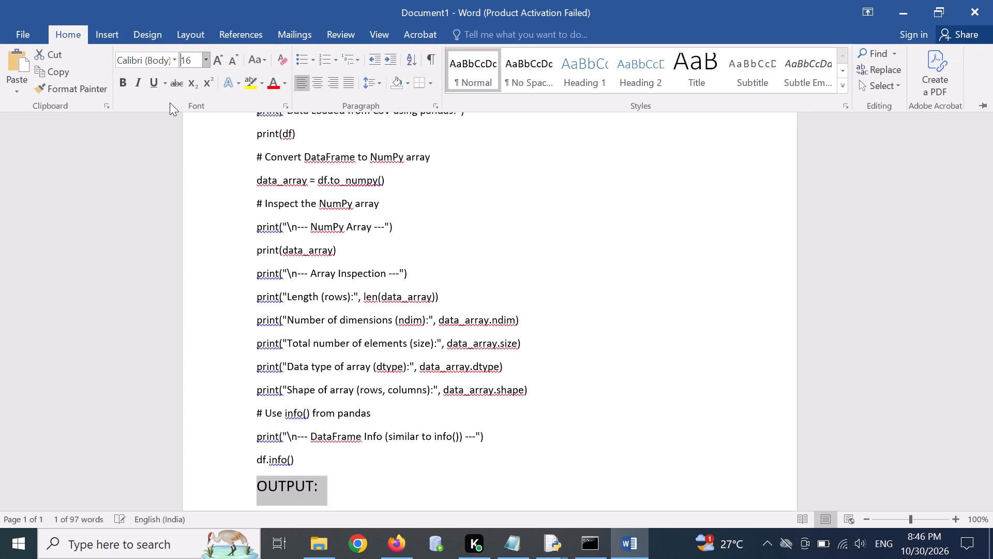
{"action": "left_click", "coordinate": [118, 86]}
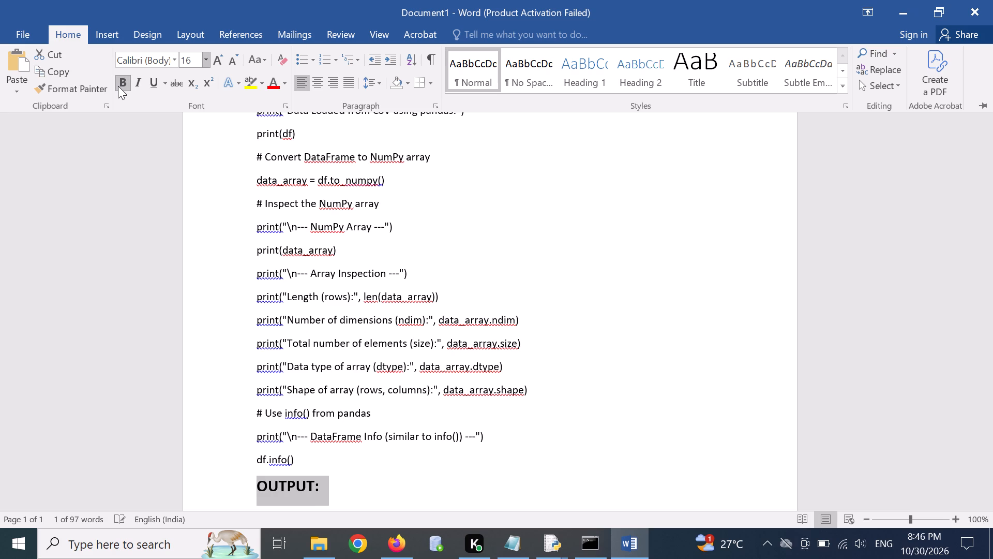
{"action": "left_click", "coordinate": [591, 433]}
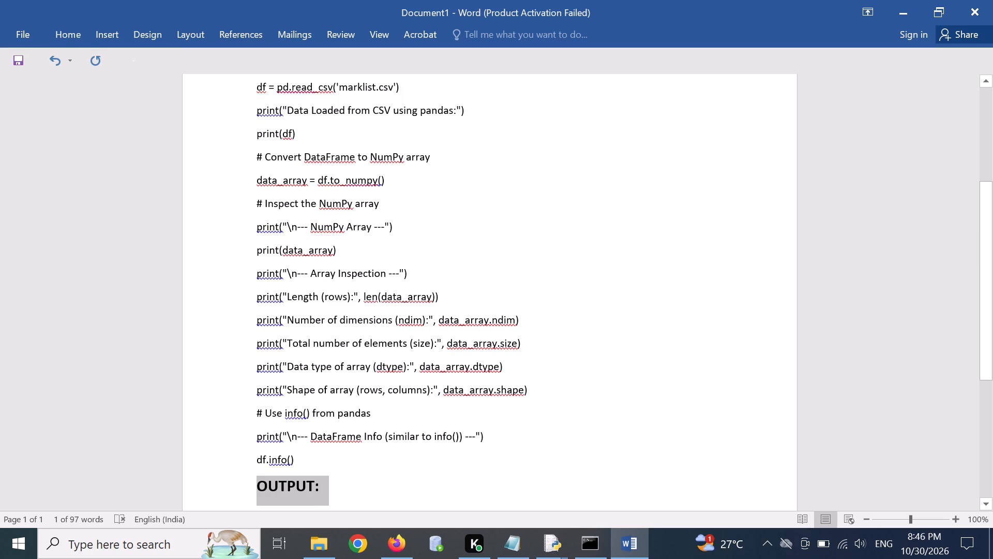
{"action": "left_click", "coordinate": [367, 488]}
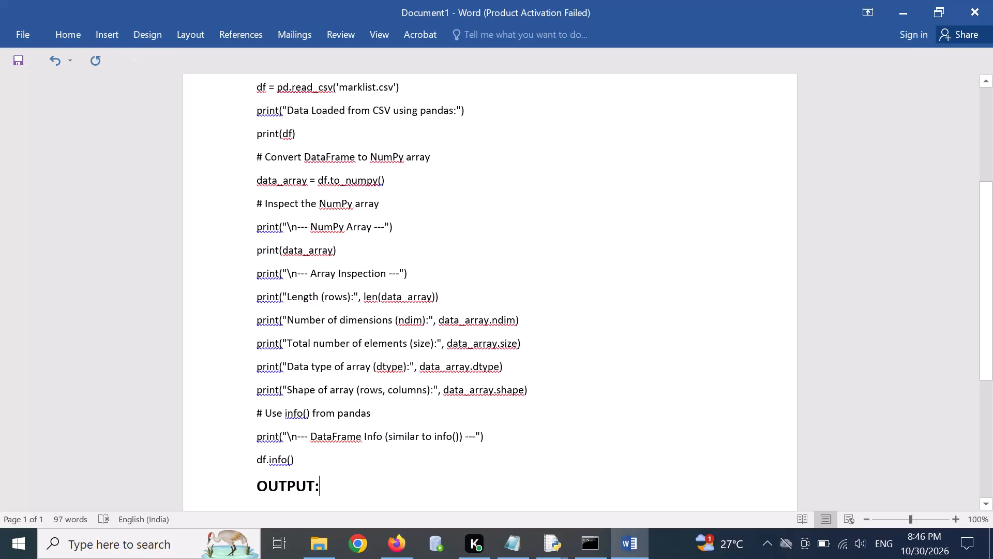
{"action": "key", "text": "Return"}
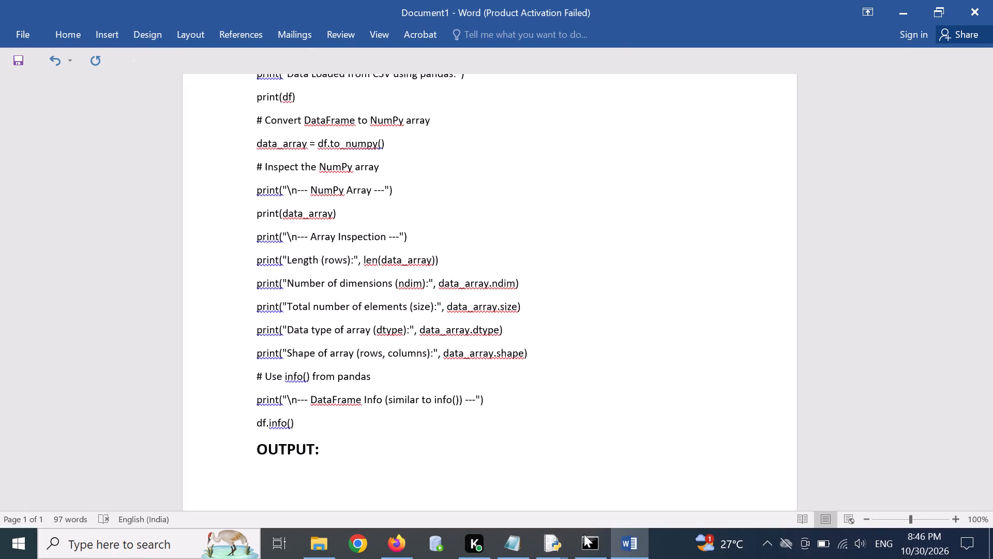
{"action": "left_click", "coordinate": [328, 546]}
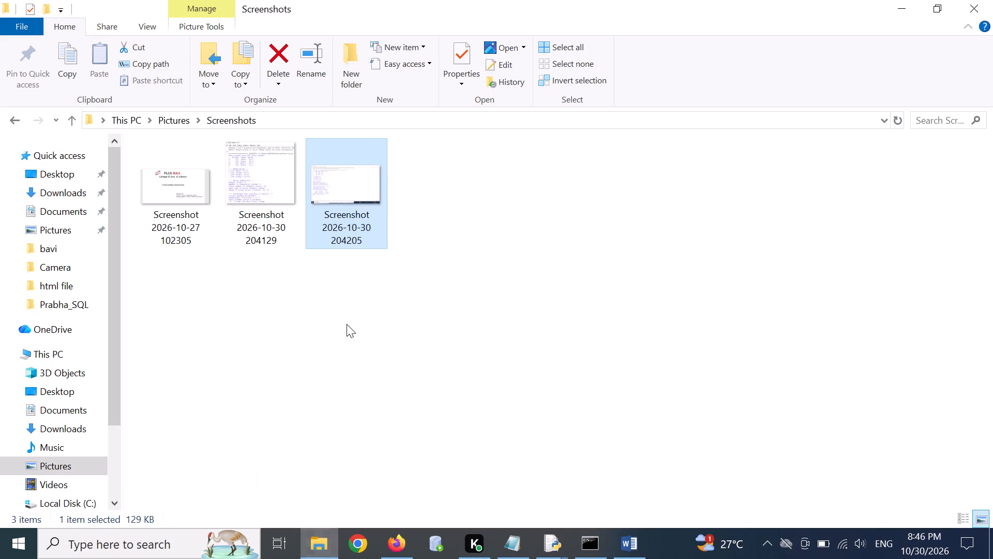
{"action": "triple_click", "coordinate": [343, 201]}
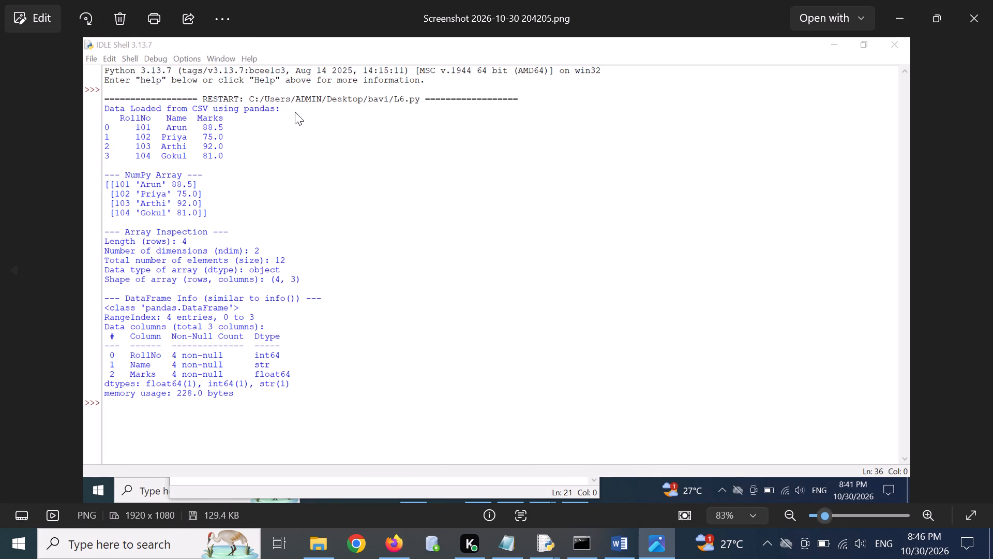
{"action": "left_click", "coordinate": [10, 24]}
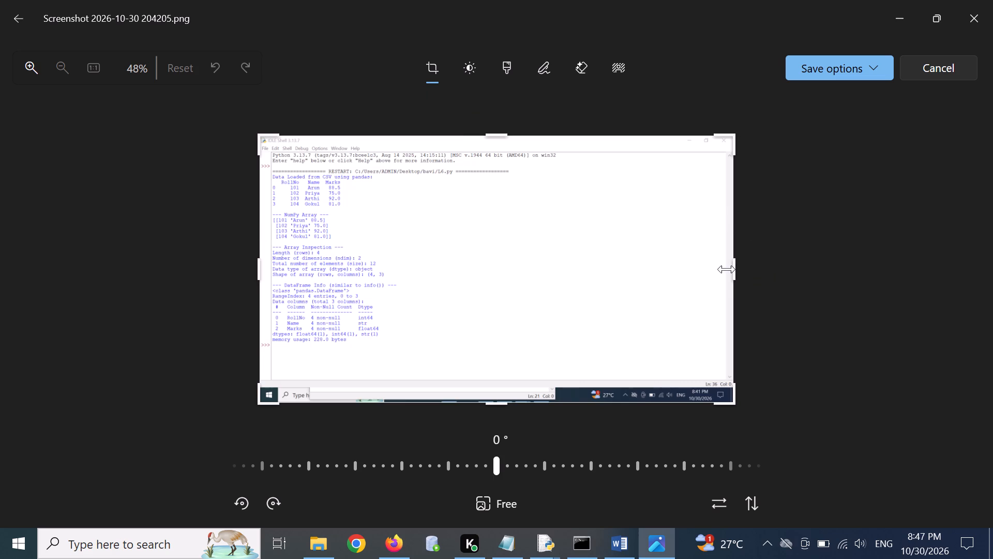
{"action": "left_click_drag", "start_coordinate": [735, 273], "coordinate": [690, 282]}
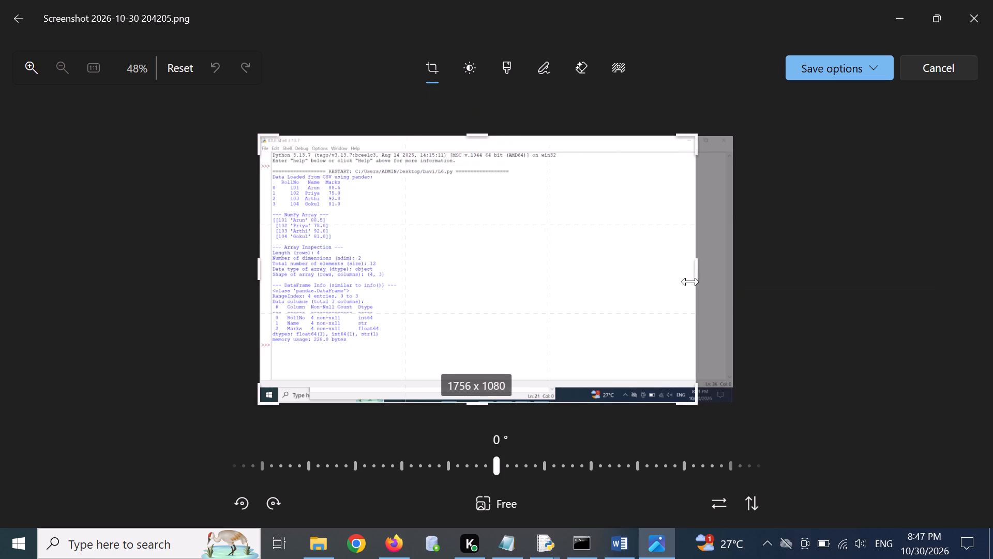
{"action": "left_click_drag", "start_coordinate": [690, 282], "coordinate": [566, 300]}
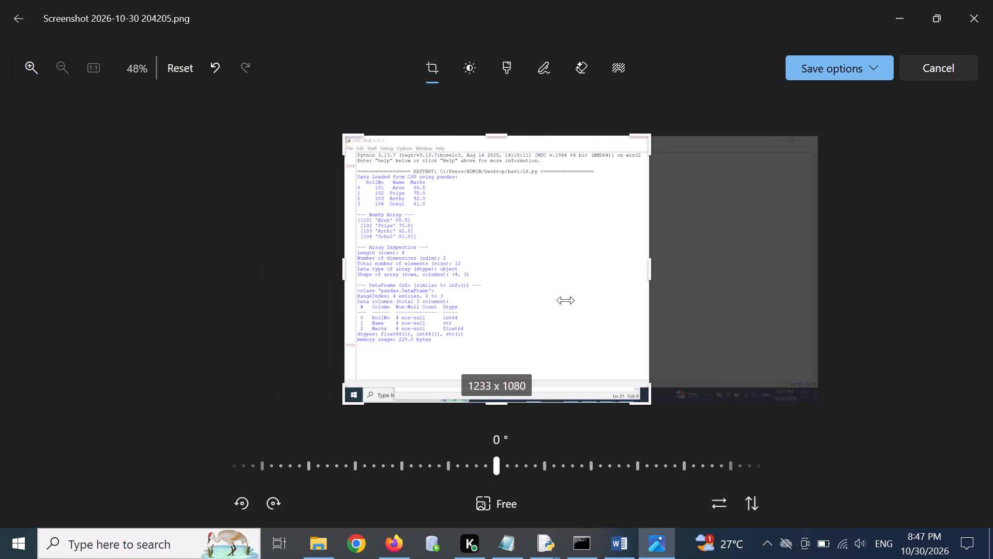
{"action": "left_click", "coordinate": [843, 73]}
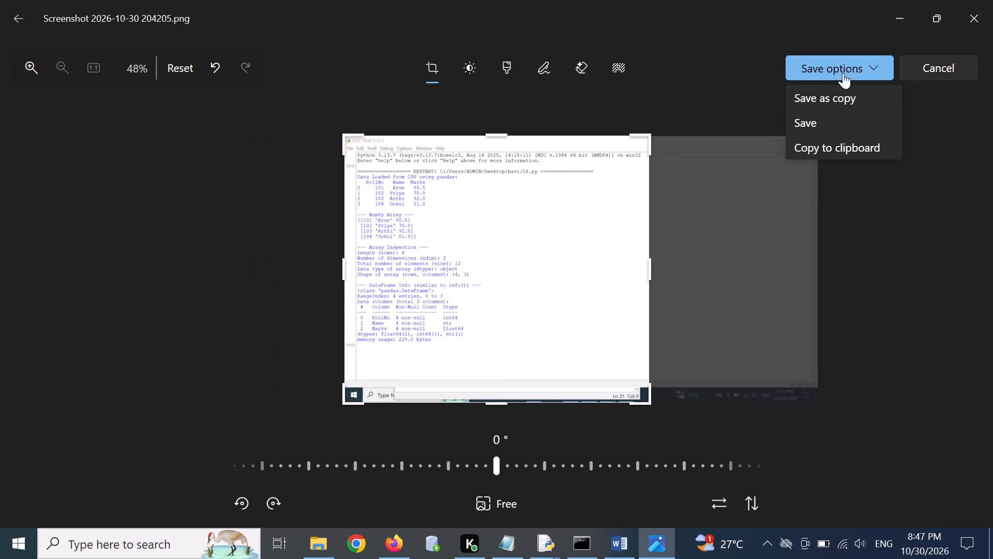
{"action": "left_click", "coordinate": [819, 126]}
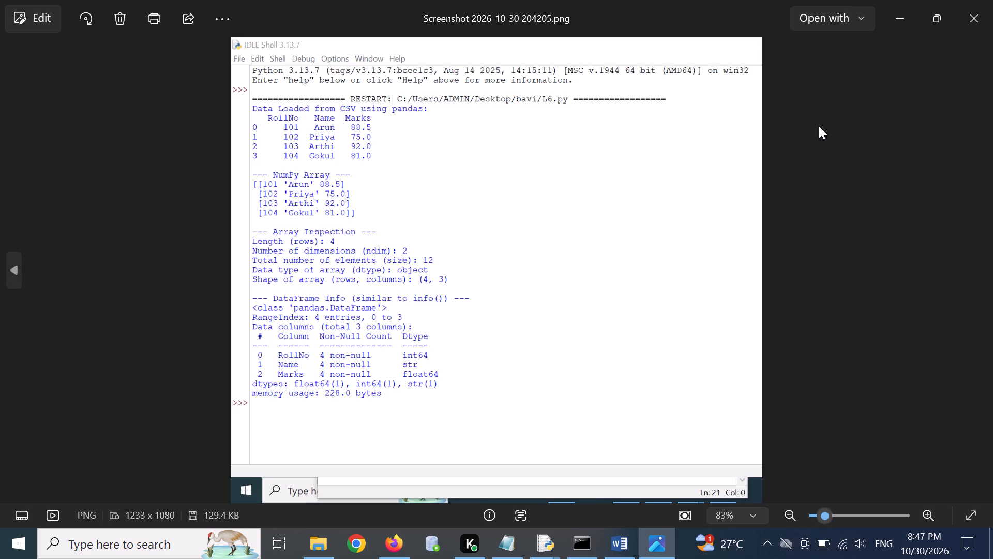
{"action": "left_click", "coordinate": [514, 280]}
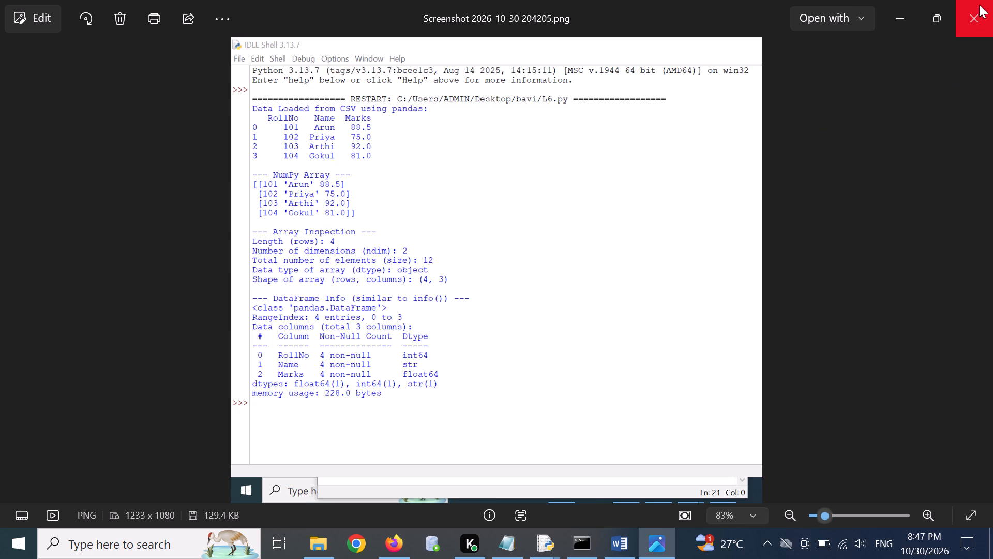
{"action": "left_click", "coordinate": [978, 6]}
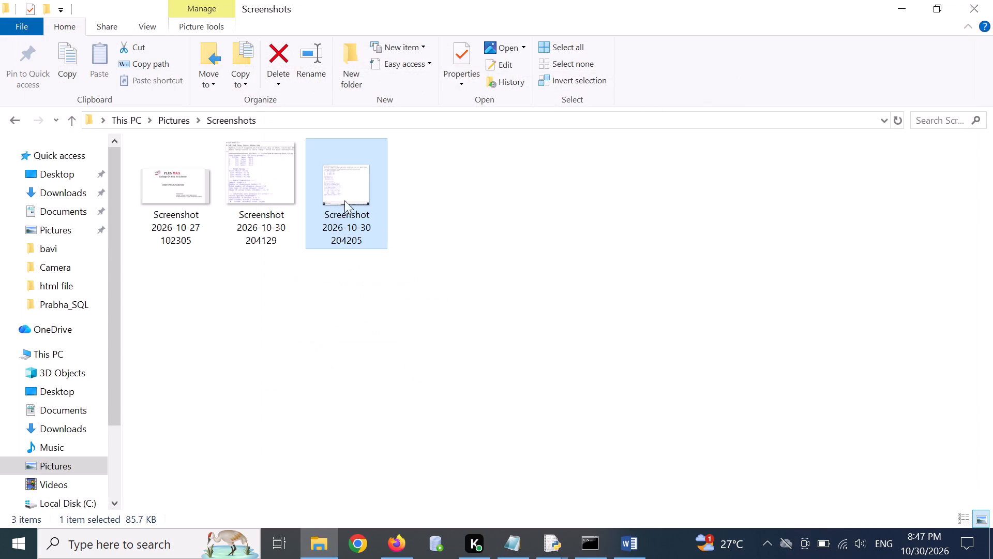
{"action": "left_click", "coordinate": [244, 58]}
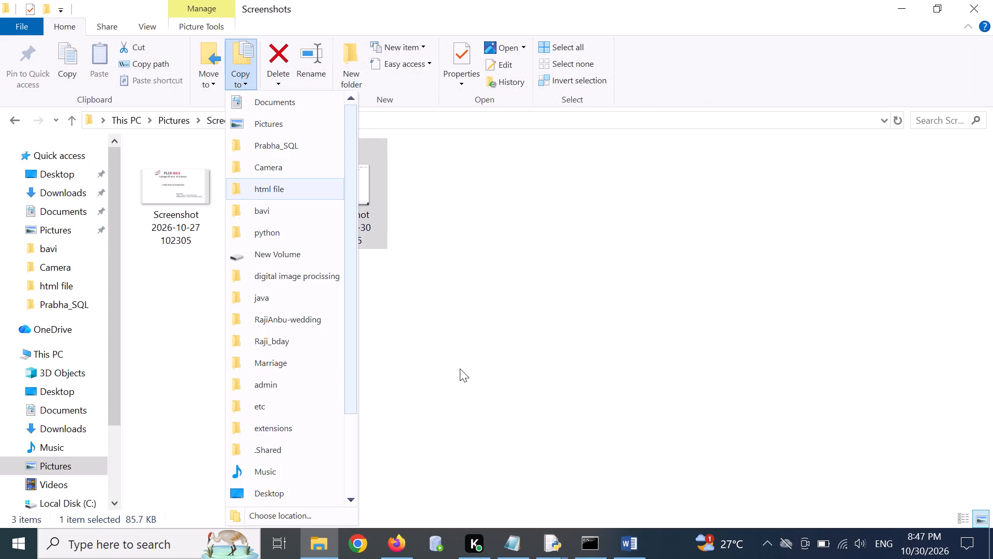
{"action": "left_click", "coordinate": [377, 200]}
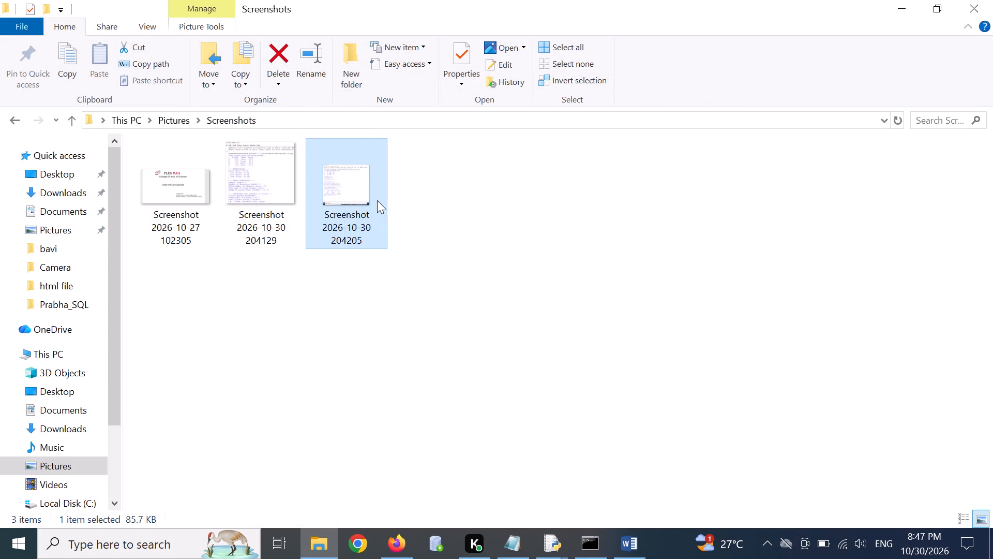
{"action": "right_click", "coordinate": [377, 200]}
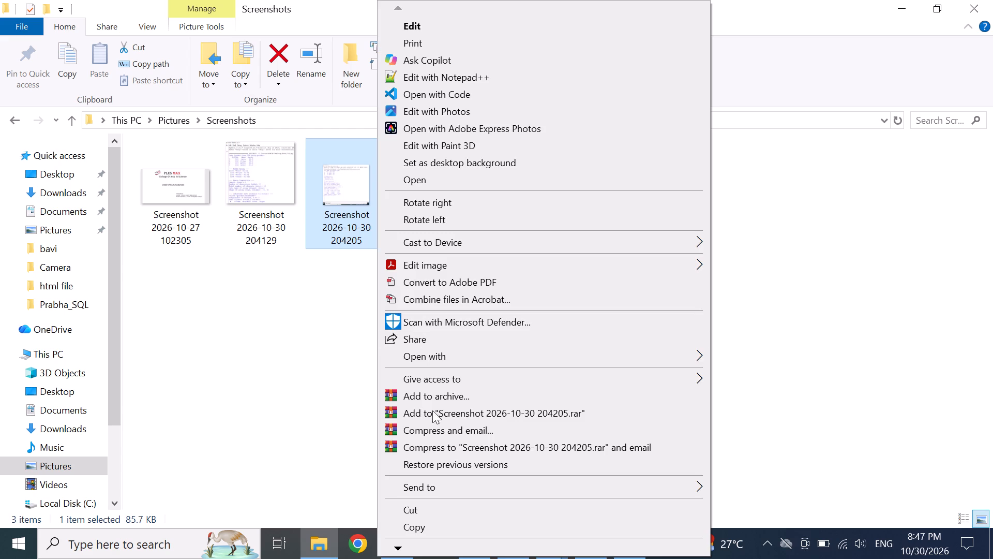
{"action": "left_click", "coordinate": [449, 531]}
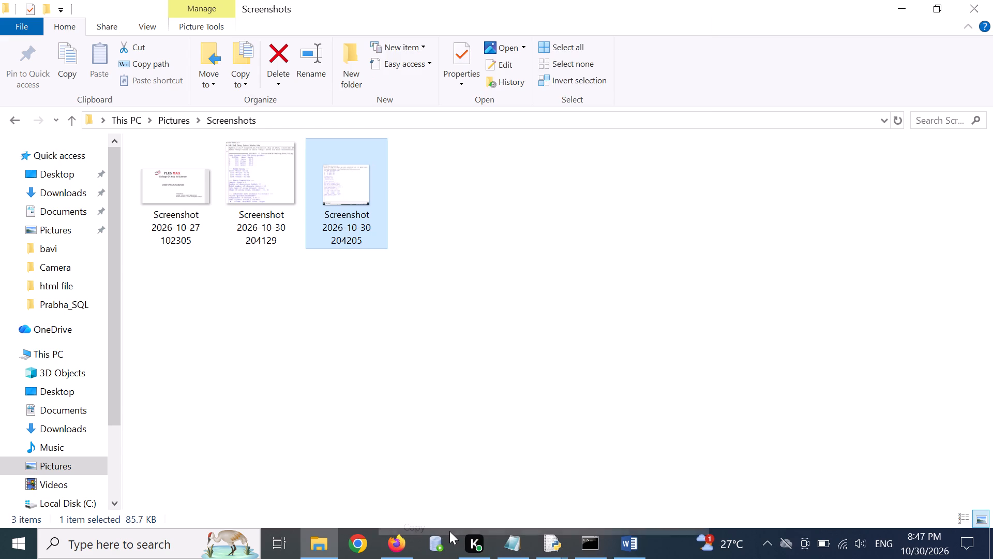
{"action": "left_click", "coordinate": [628, 547]}
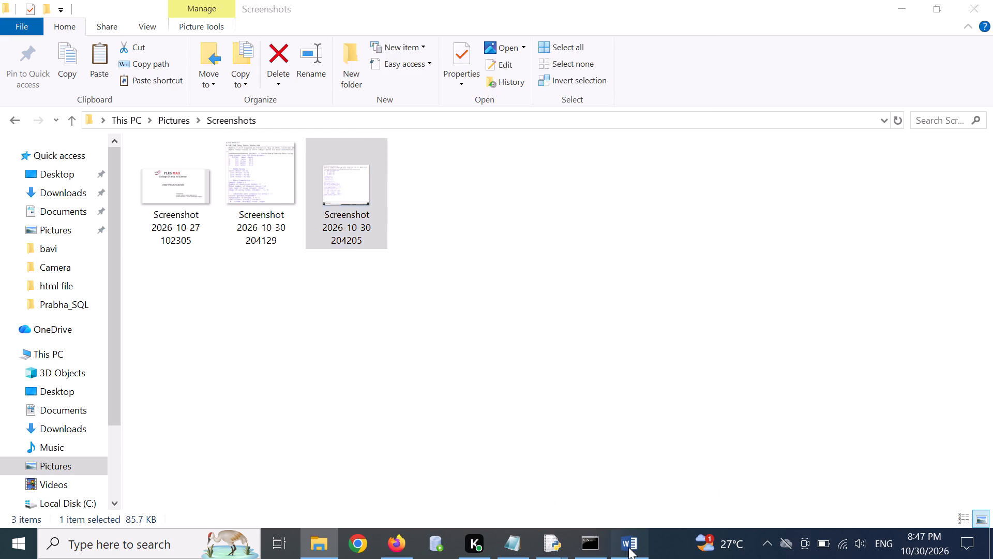
{"action": "key", "text": "ctrl+v"}
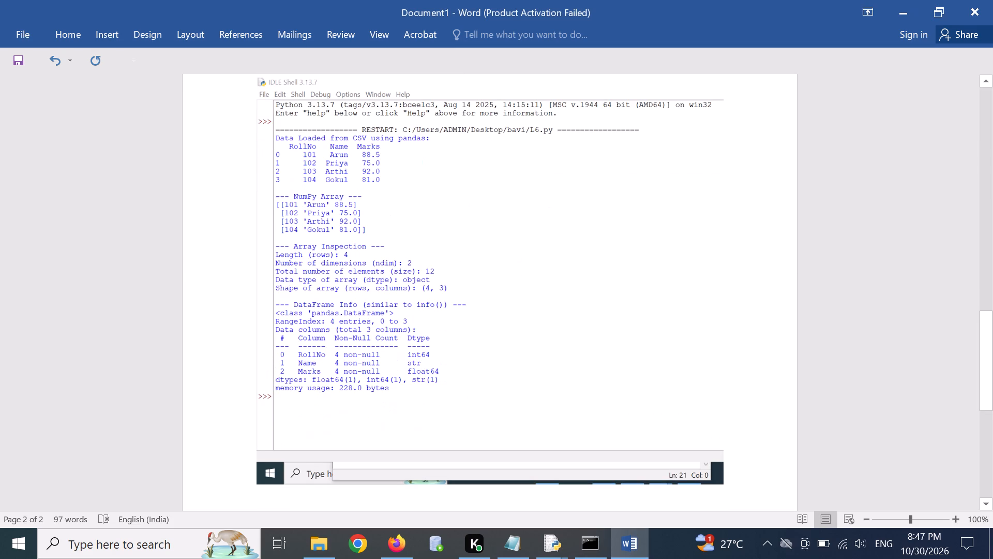
Insert two blank lines between the "OUTPUT:" heading and the pasted screenshot.
{"action": "key", "text": "Up"}
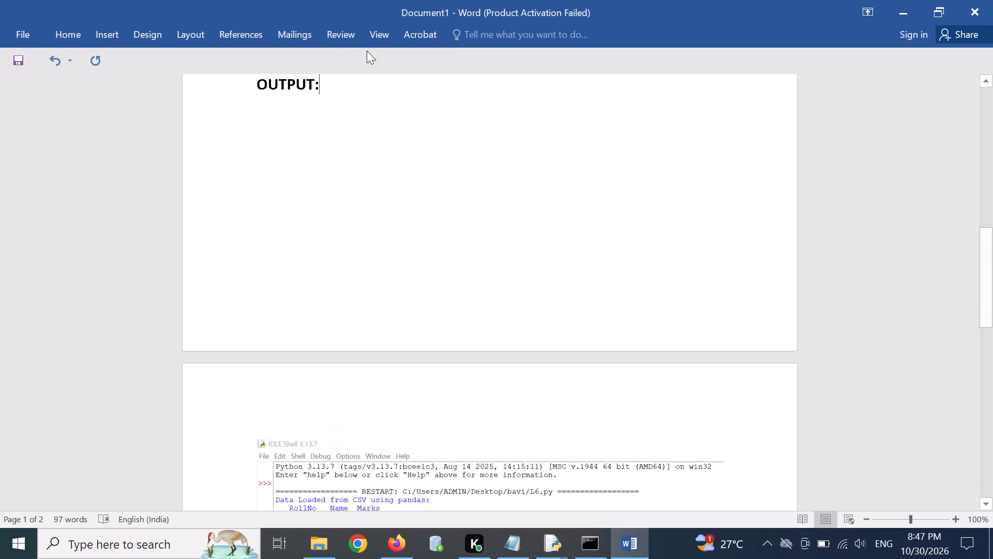
{"action": "left_click", "coordinate": [258, 82]}
{"action": "left_click", "coordinate": [332, 85]}
{"action": "key", "text": "Return"}
{"action": "key", "text": "Return"}
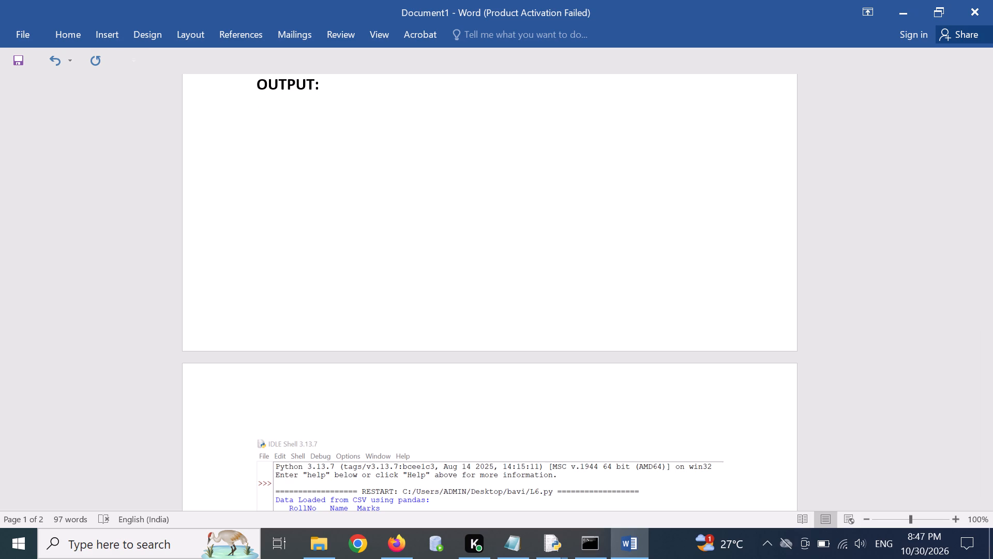
Move the "OUTPUT:" heading onto the second page above the screenshot by adding seven blank lines after df.info().
{"action": "key", "text": "Up"}
{"action": "key", "text": "Up"}
{"action": "key", "text": "Up"}
{"action": "key", "text": "Down"}
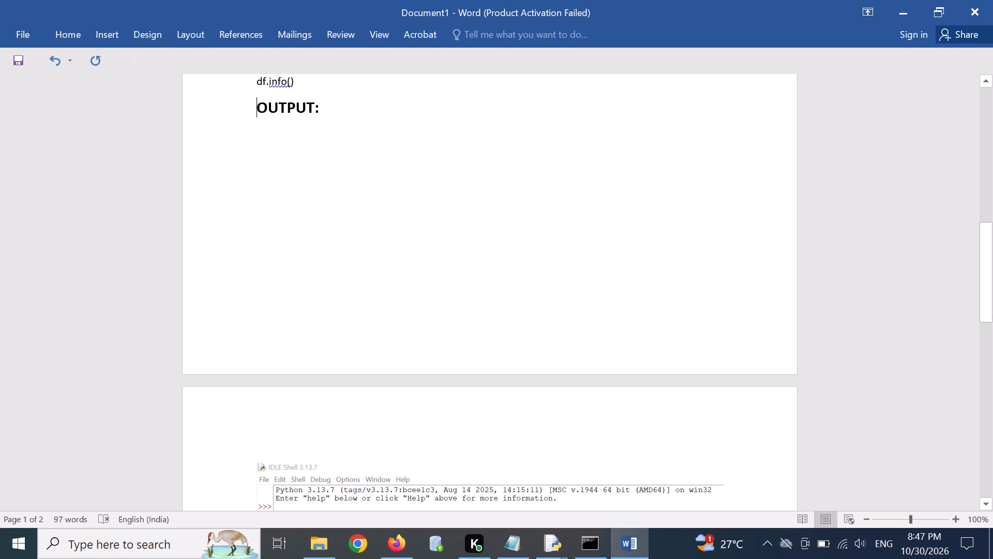
{"action": "key", "text": "Return"}
{"action": "key", "text": "Return"}
{"action": "key", "text": "Return"}
{"action": "key", "text": "Return"}
{"action": "key", "text": "Return"}
{"action": "key", "text": "Return"}
{"action": "key", "text": "Return"}
{"action": "key", "text": "Return"}
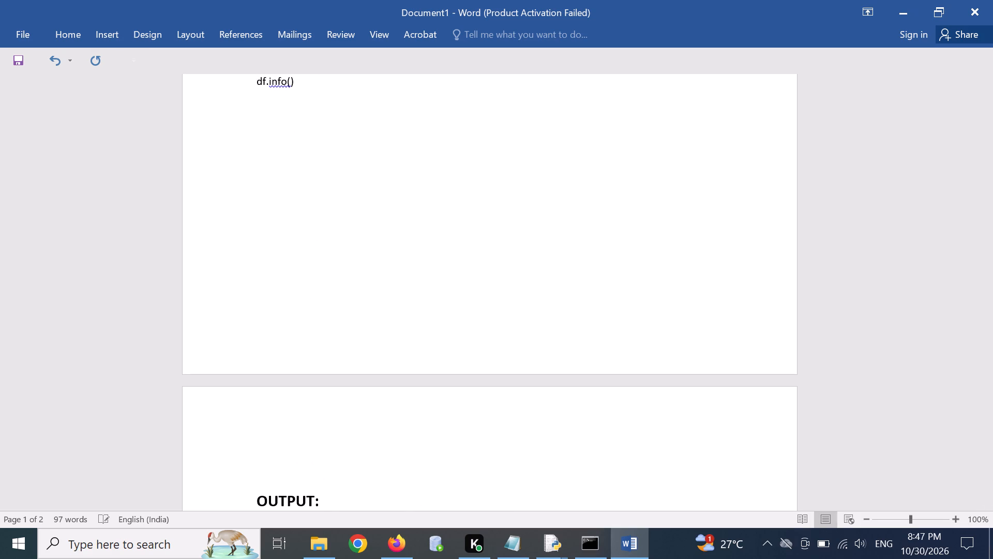
{"action": "key", "text": "BackSpace"}
{"action": "key", "text": "BackSpace"}
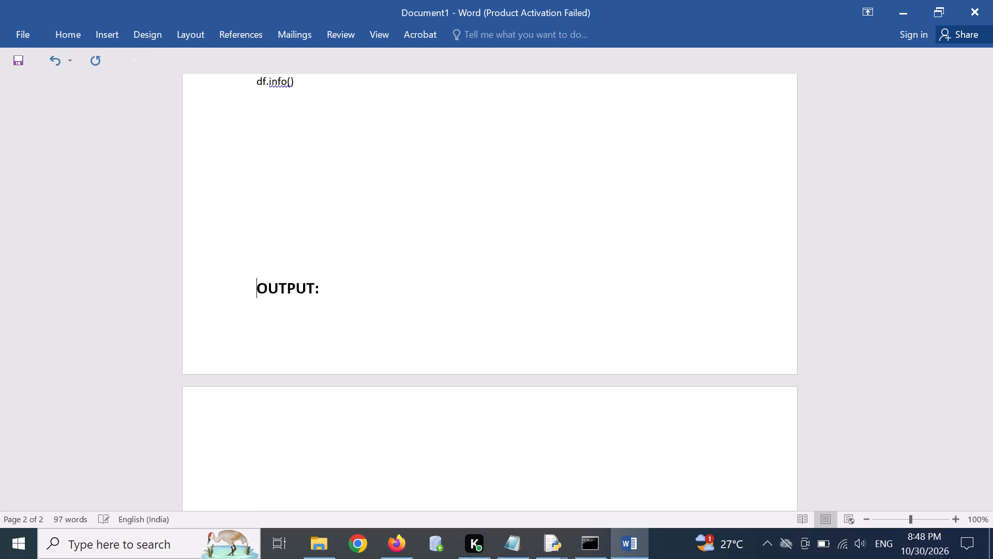
{"action": "key", "text": "Return"}
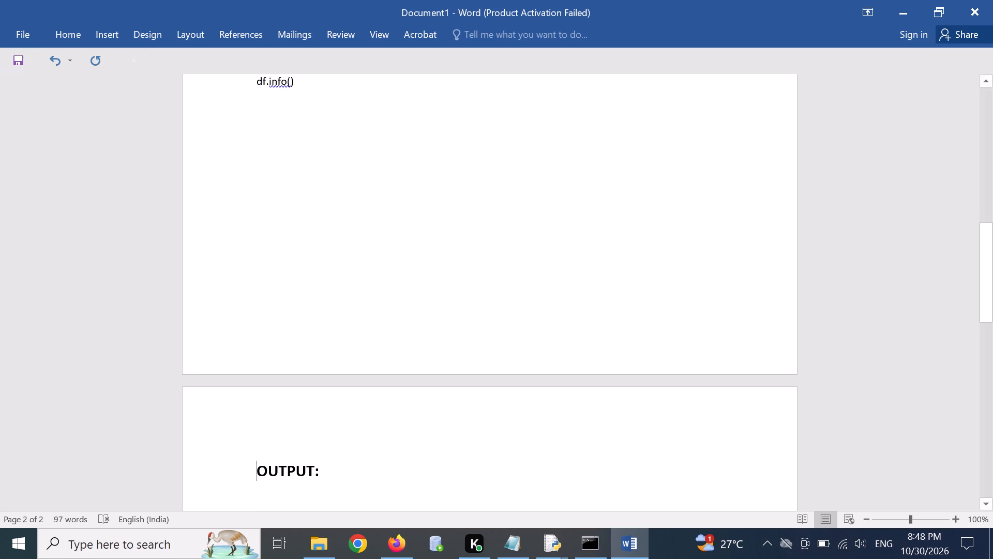
{"action": "key", "text": "Down"}
{"action": "key", "text": "Down"}
{"action": "key", "text": "Down"}
{"action": "key", "text": "Down"}
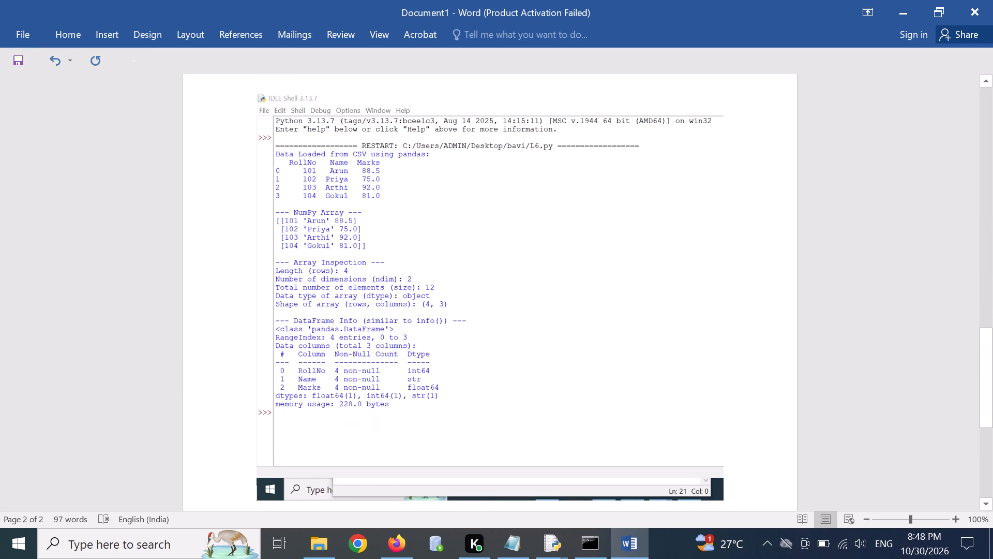
{"action": "key", "text": "Up"}
{"action": "key", "text": "Up"}
{"action": "key", "text": "Up"}
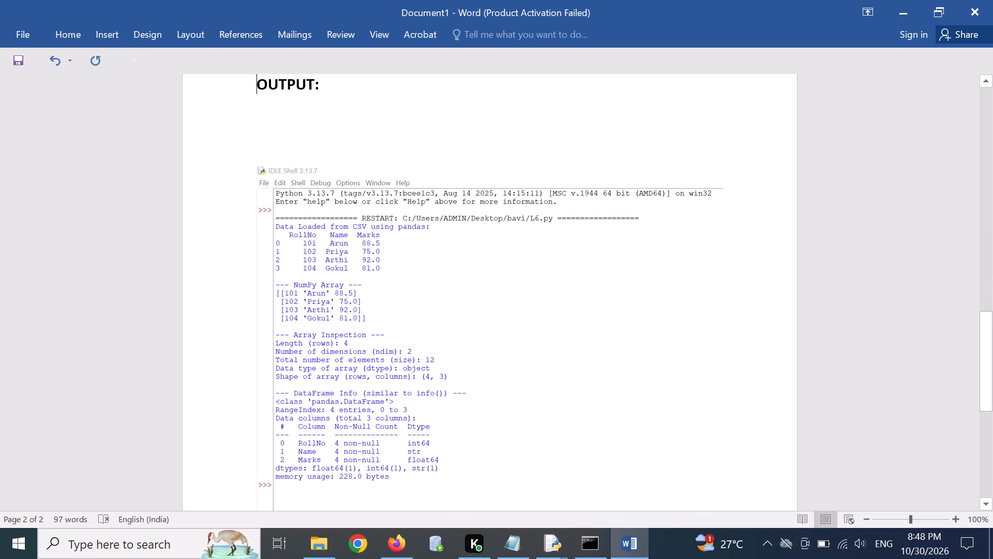
Remove one blank line between the "OUTPUT:" heading and the screenshot on the second page.
{"action": "left_click", "coordinate": [338, 375]}
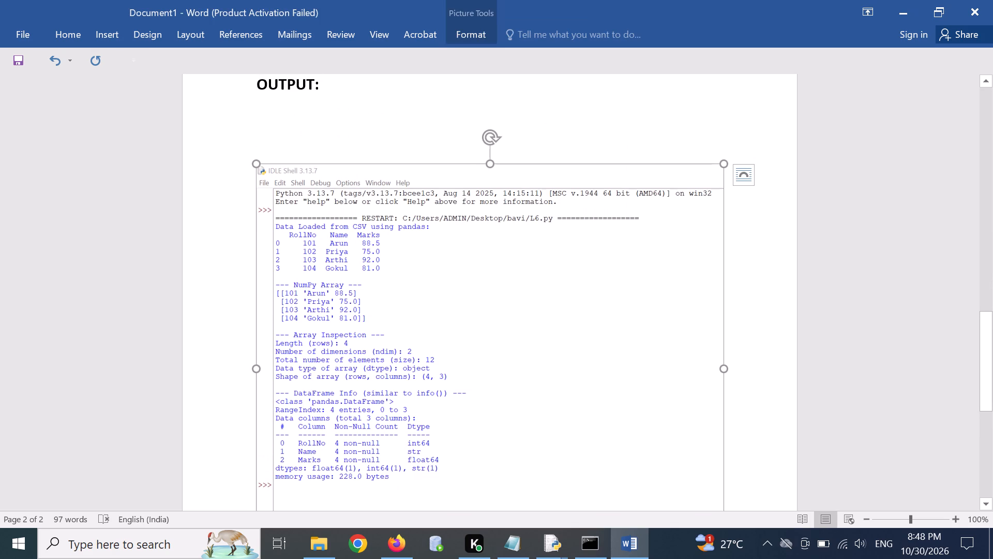
{"action": "left_click", "coordinate": [273, 137]}
{"action": "key", "text": "Return"}
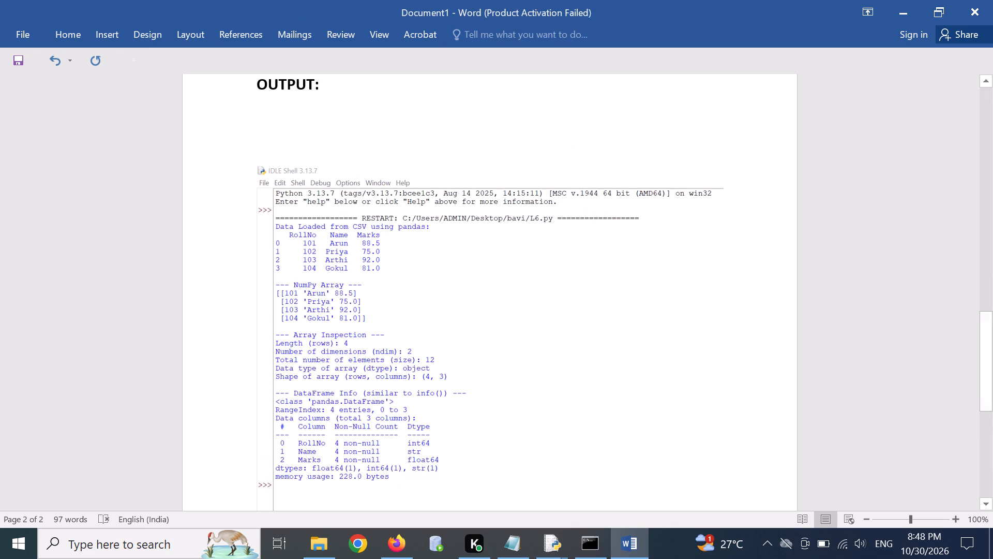
{"action": "key", "text": "BackSpace"}
{"action": "key", "text": "BackSpace"}
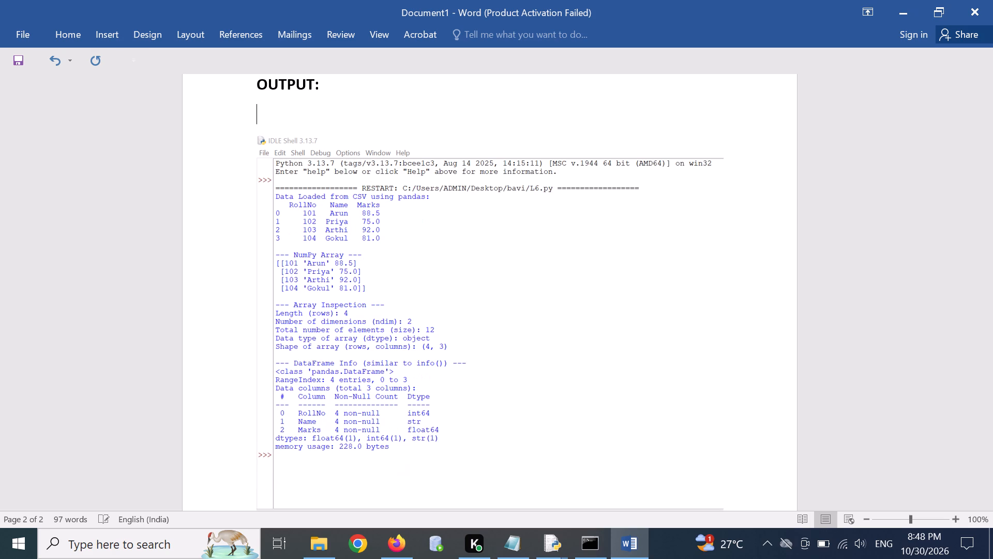
{"action": "left_click", "coordinate": [230, 185]}
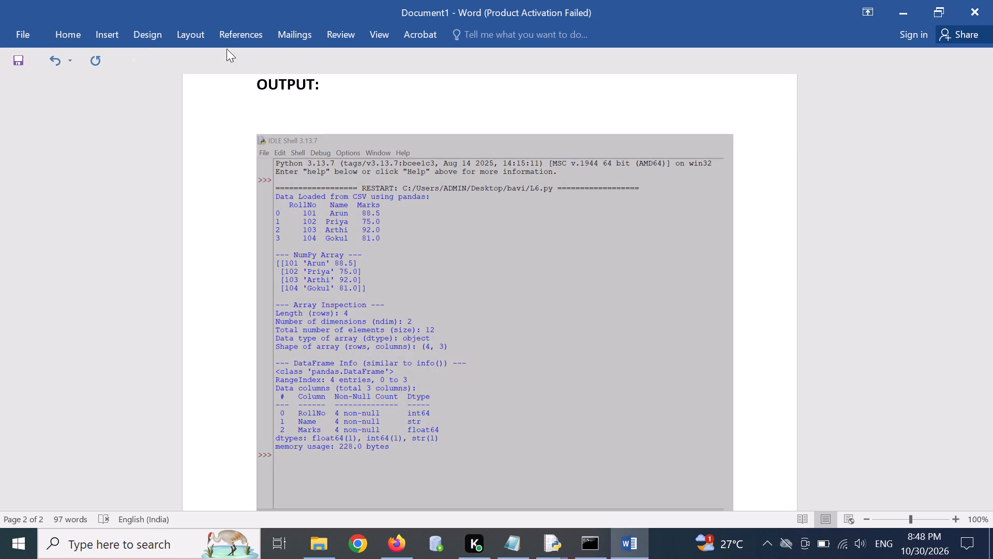
{"action": "left_click", "coordinate": [488, 96]}
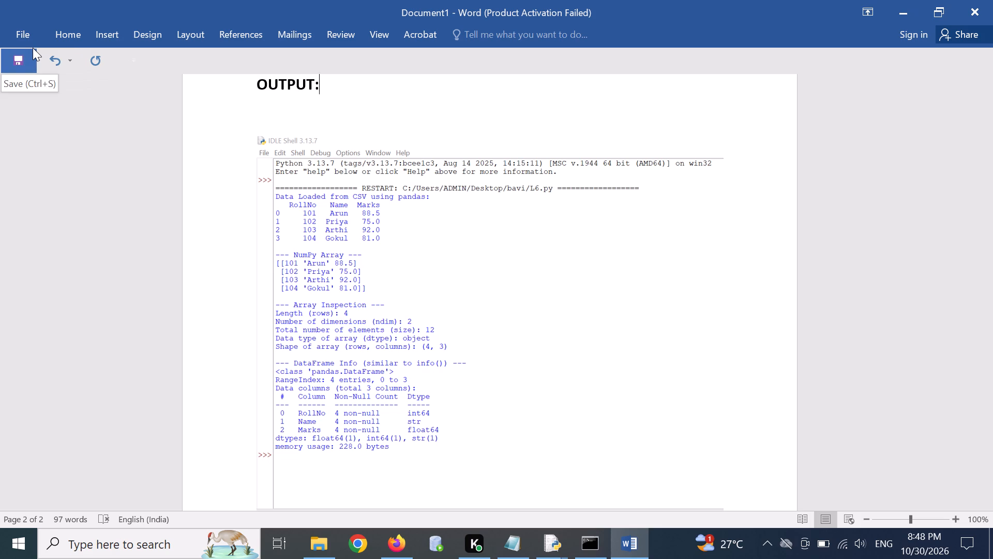
Begin saving the document under a new name and create a folder named output3 inside Prabha_SQL on the Desktop.
{"action": "left_click", "coordinate": [13, 32]}
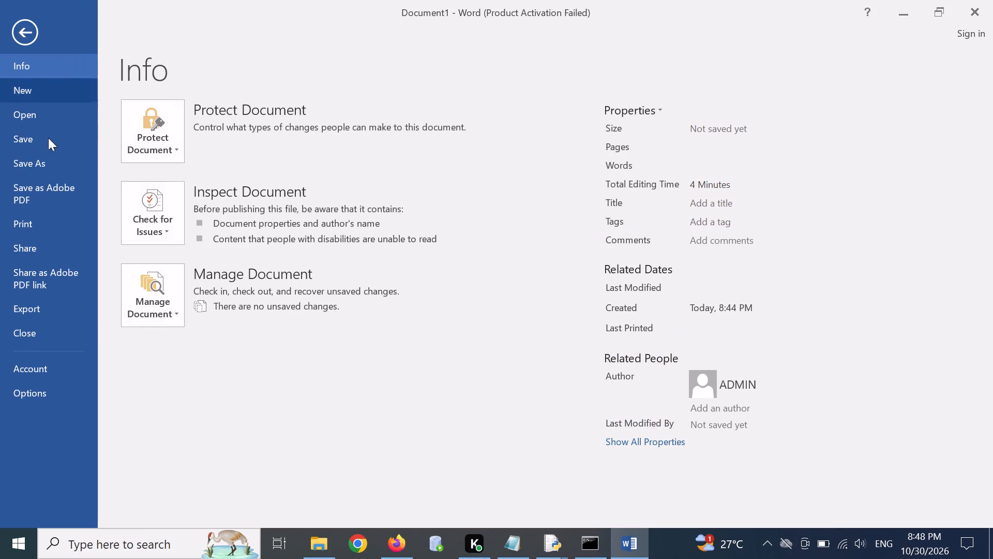
{"action": "left_click", "coordinate": [39, 164]}
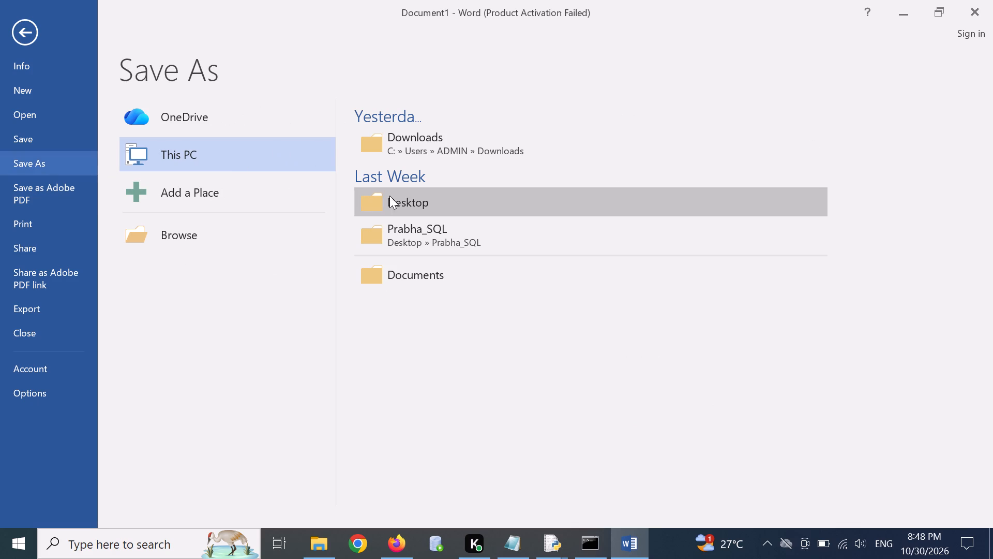
{"action": "left_click", "coordinate": [396, 223]}
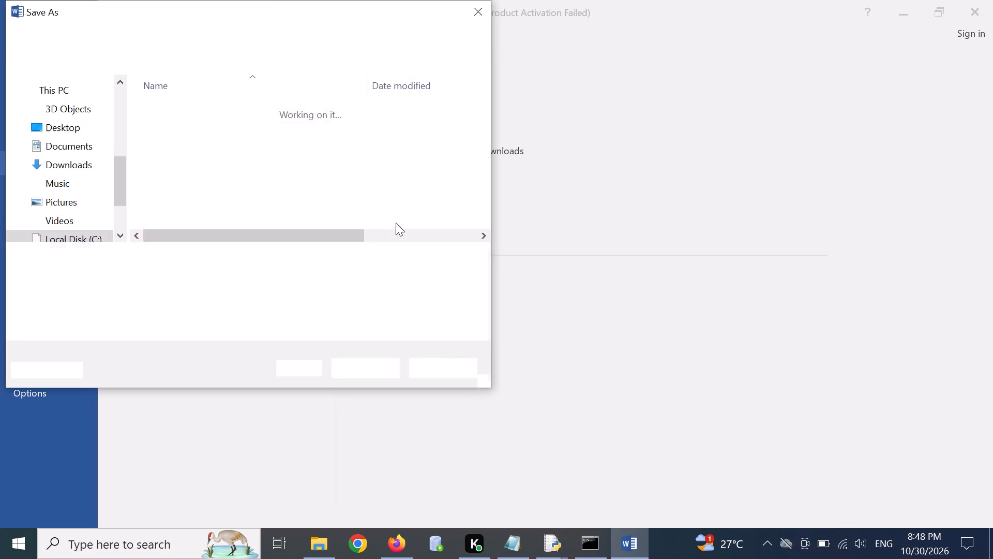
{"action": "left_click", "coordinate": [123, 60]}
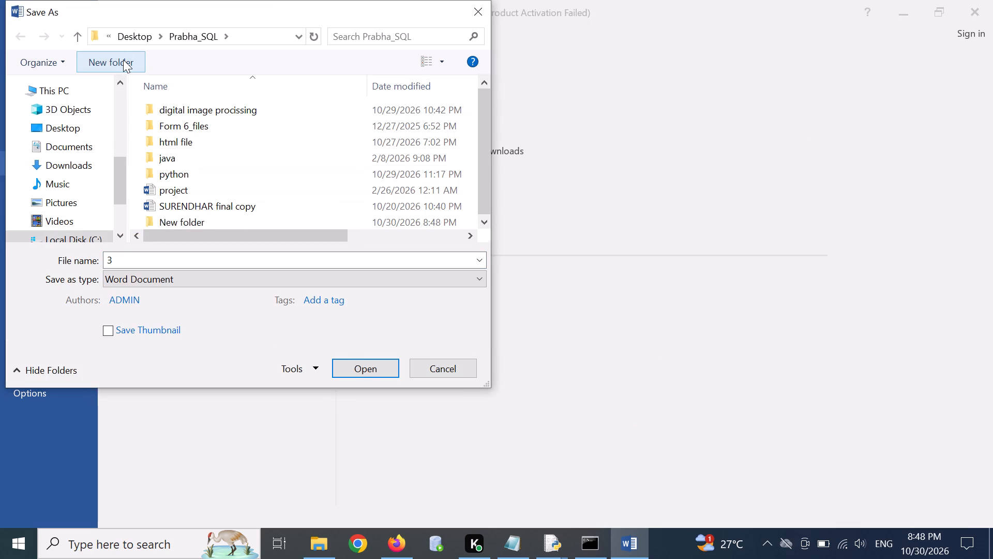
{"action": "key", "text": "BackSpace"}
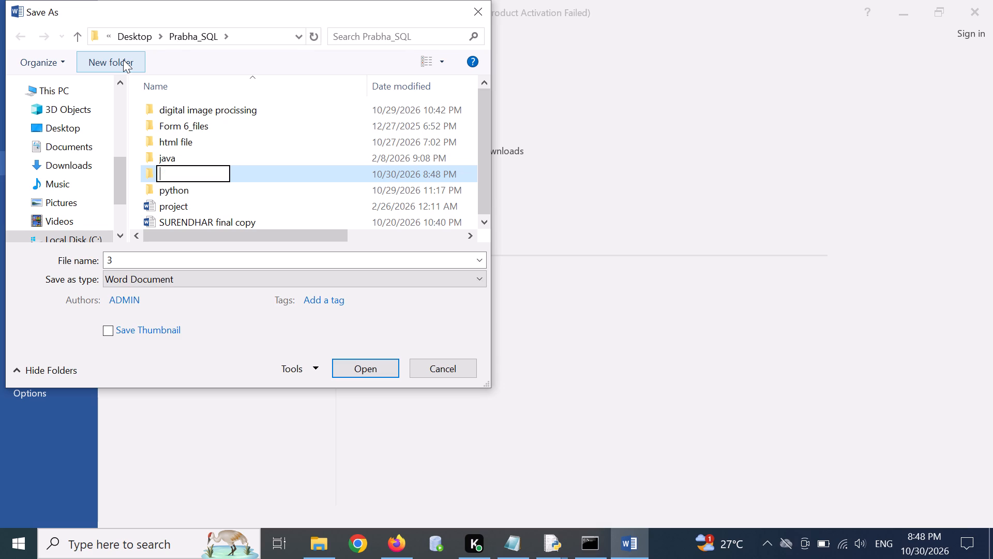
{"action": "type", "text": "OUTPUT3"}
{"action": "key", "text": "Left"}
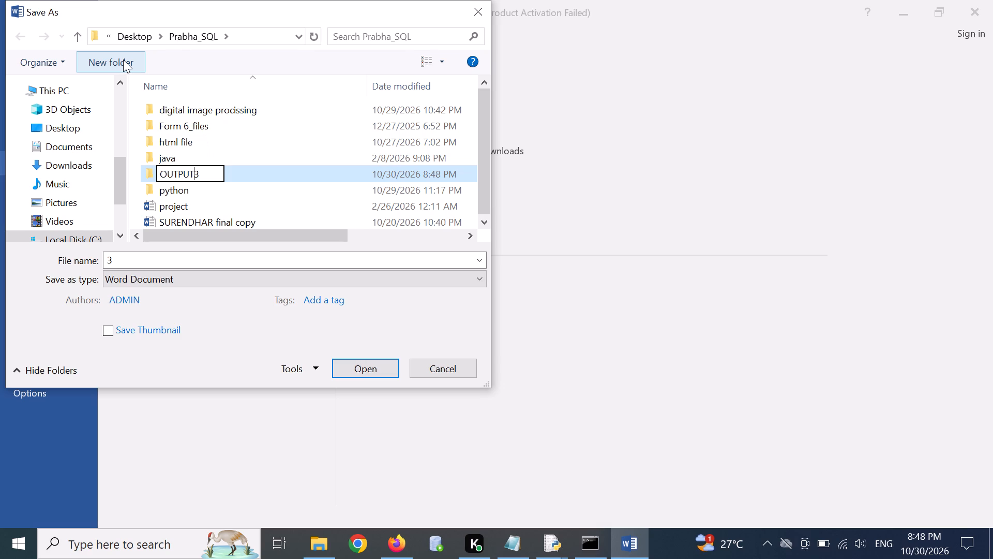
{"action": "key", "text": "BackSpace"}
{"action": "key", "text": "BackSpace"}
{"action": "key", "text": "BackSpace"}
{"action": "key", "text": "BackSpace"}
{"action": "key", "text": "BackSpace"}
{"action": "key", "text": "BackSpace"}
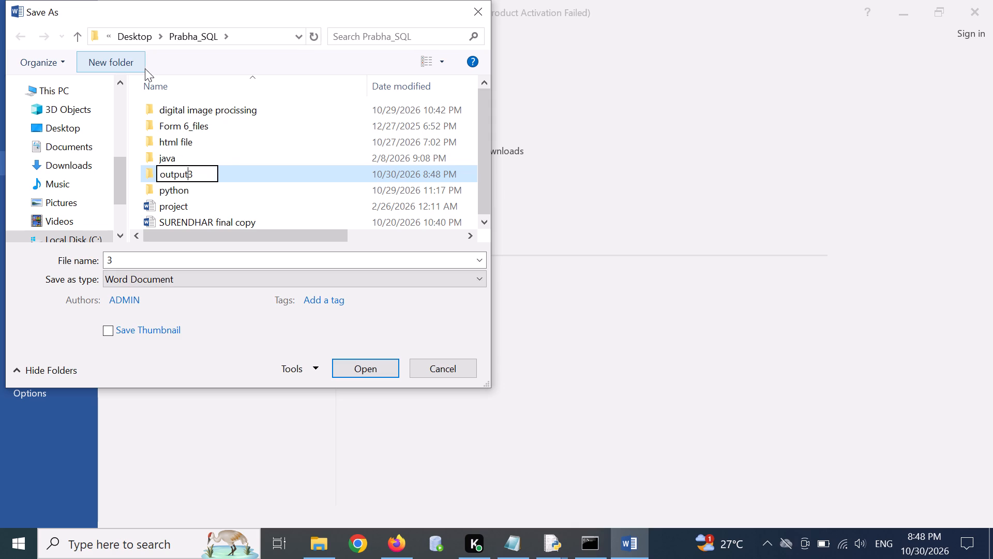
{"action": "left_click", "coordinate": [231, 262]}
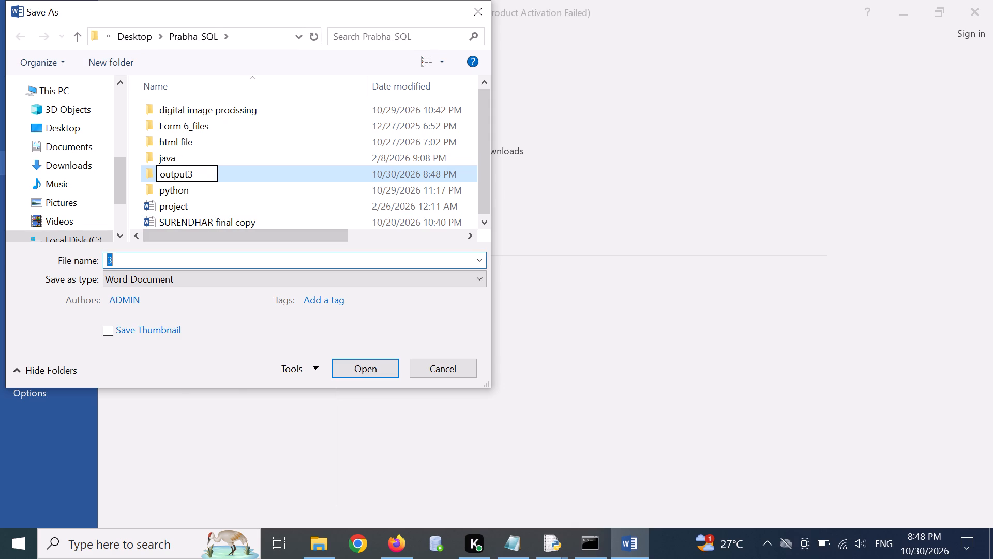
Save the document in Word Document format as outpu3, choosing the bavi folder on the Desktop as the location.
{"action": "key", "text": "BackSpace"}
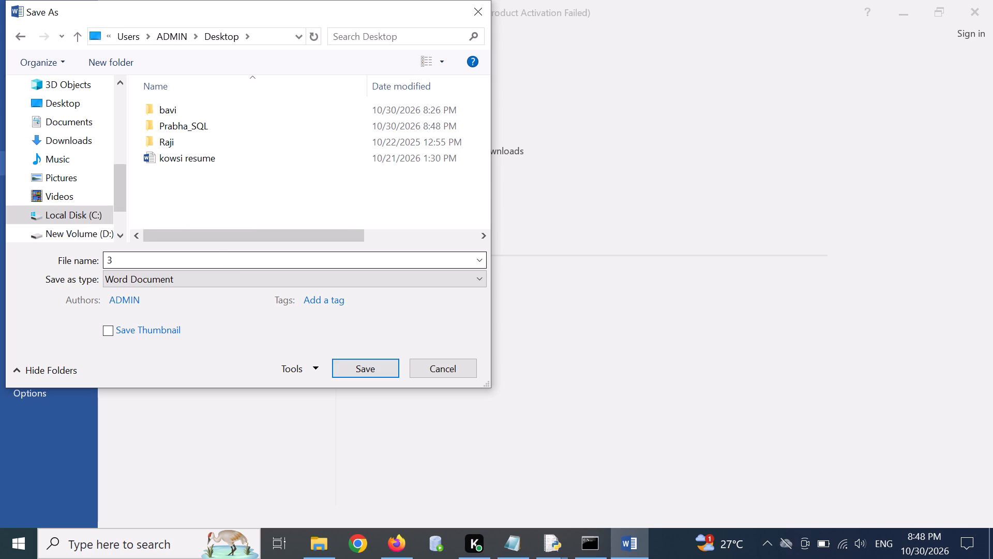
{"action": "double_click", "coordinate": [191, 113]}
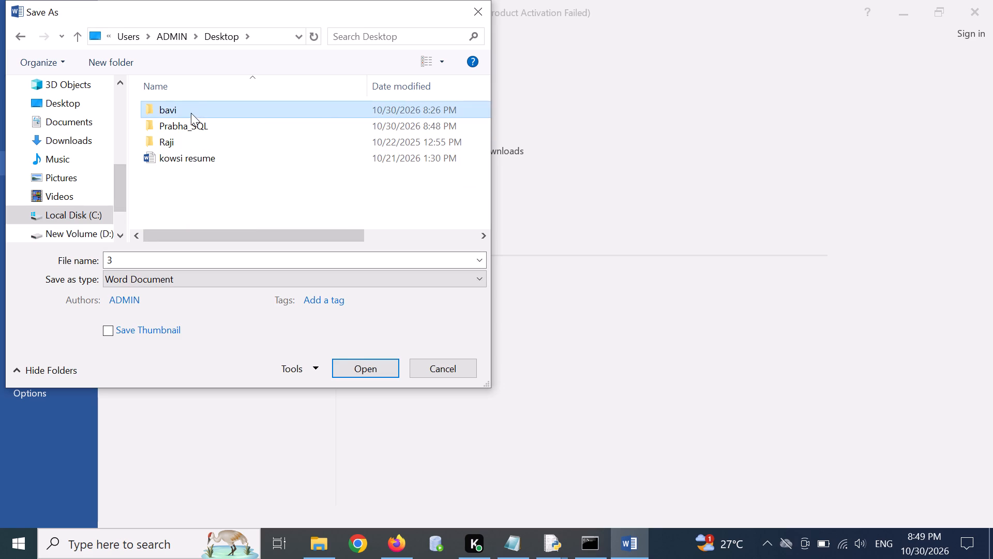
{"action": "left_click", "coordinate": [181, 261]}
{"action": "key", "text": "BackSpace"}
{"action": "type", "text": "outpu3"}
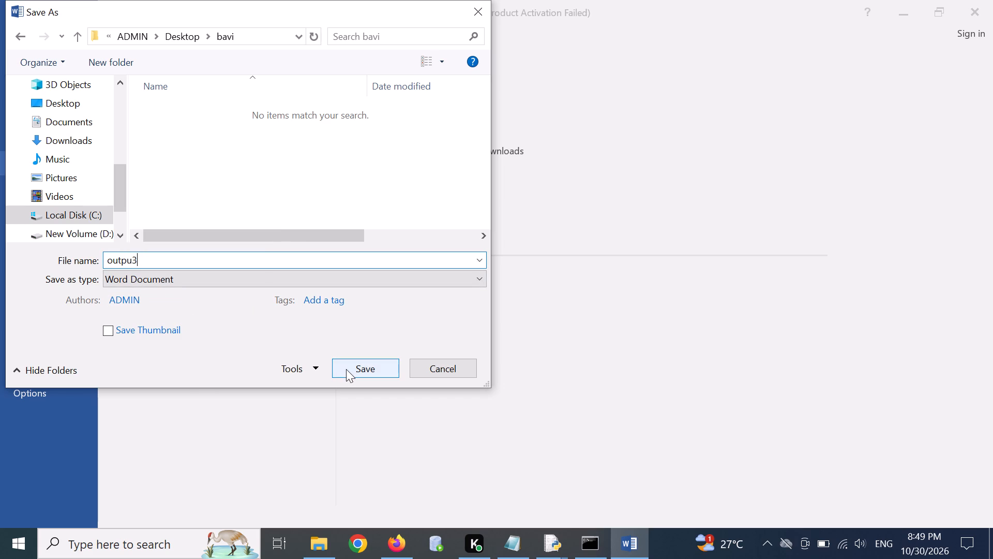
{"action": "left_click", "coordinate": [93, 104]}
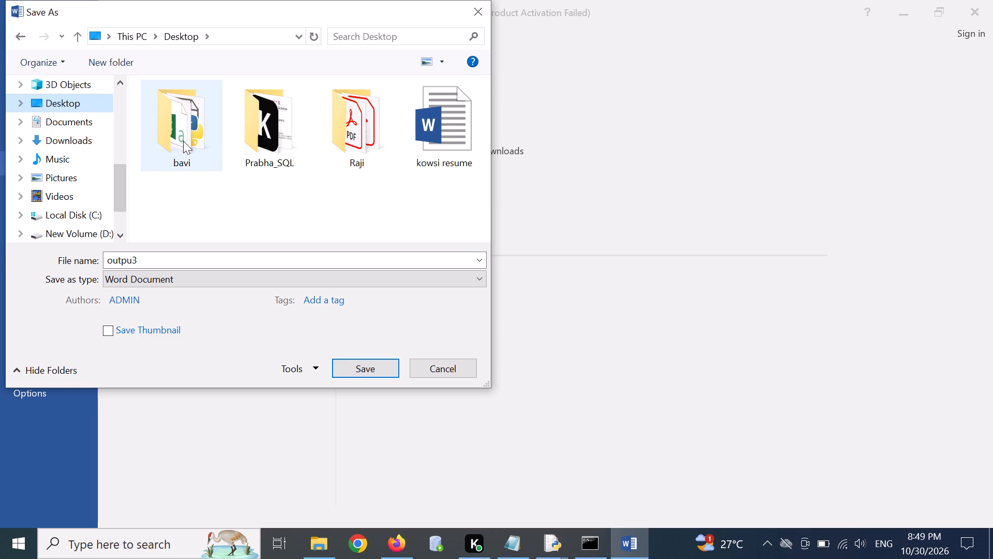
{"action": "left_click", "coordinate": [183, 141]}
{"action": "left_click", "coordinate": [334, 360]}
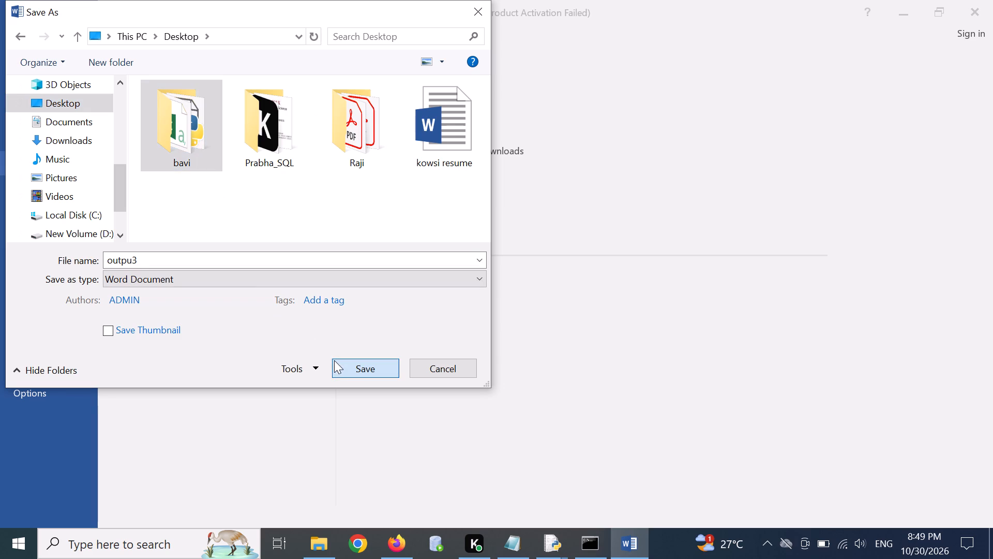
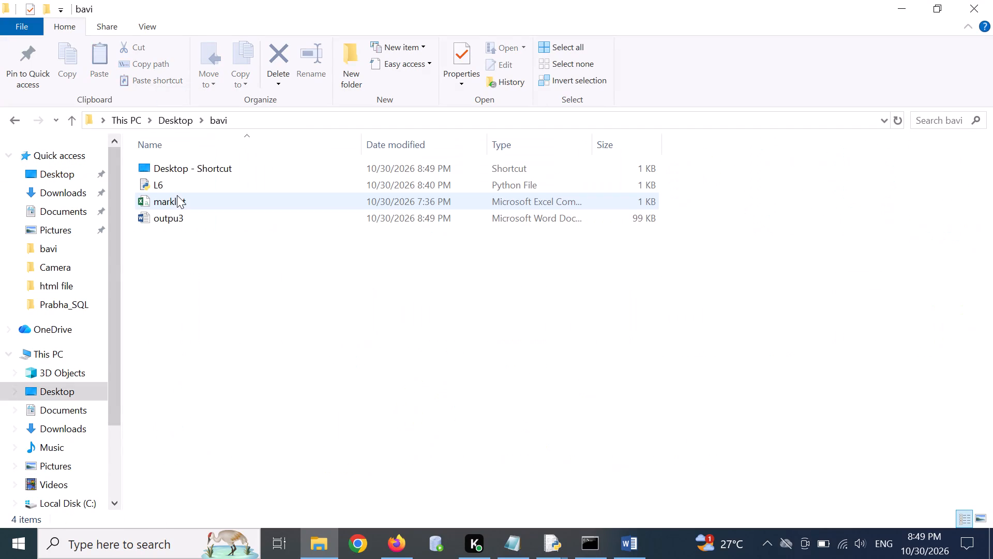
Try to rename the Word document outpu3 in the bavi folder to output3.
{"action": "left_click", "coordinate": [190, 212]}
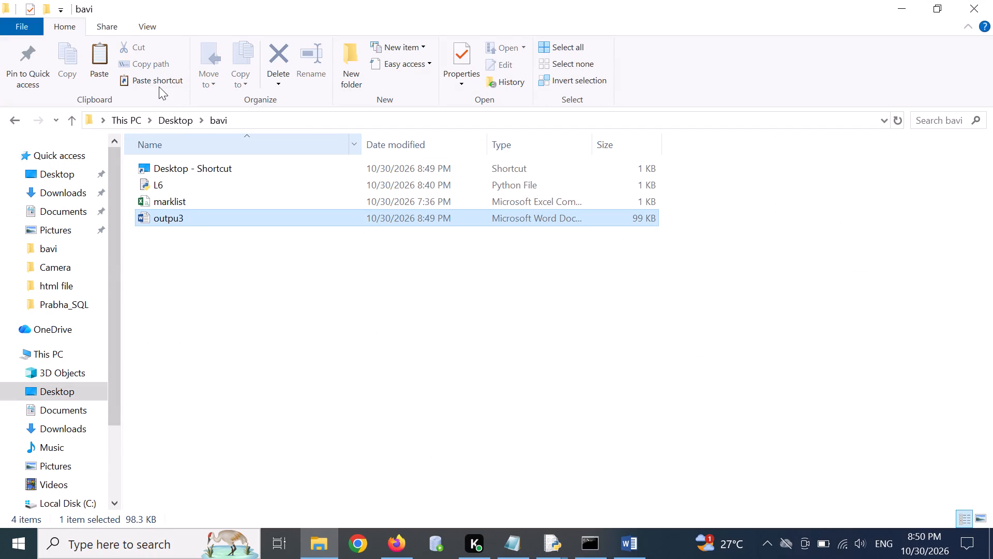
{"action": "left_click", "coordinate": [313, 64]}
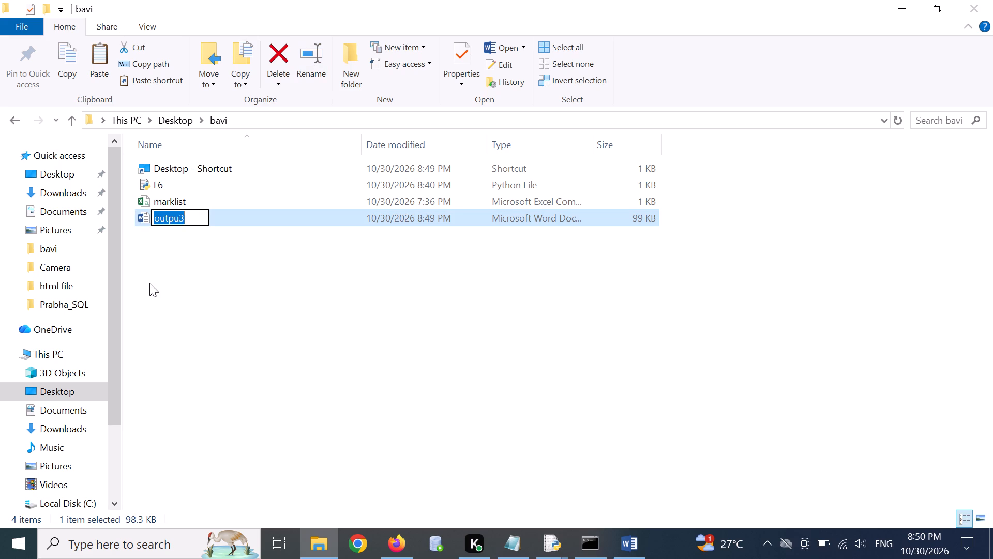
{"action": "key", "text": "Left"}
{"action": "key", "text": "Right"}
{"action": "key", "text": "Right"}
{"action": "key", "text": "Right"}
{"action": "key", "text": "Right"}
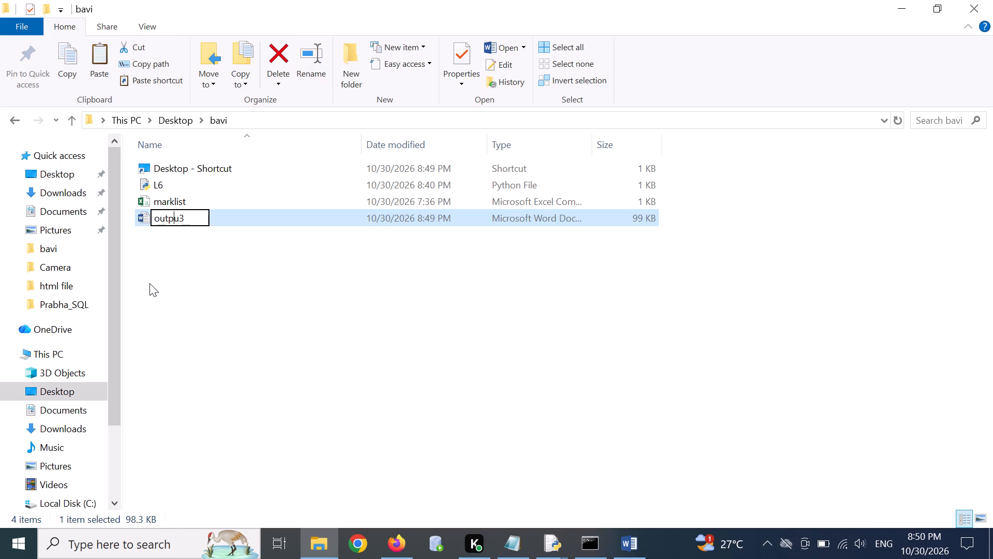
{"action": "key", "text": "Right"}
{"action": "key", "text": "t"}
{"action": "key", "text": "Return"}
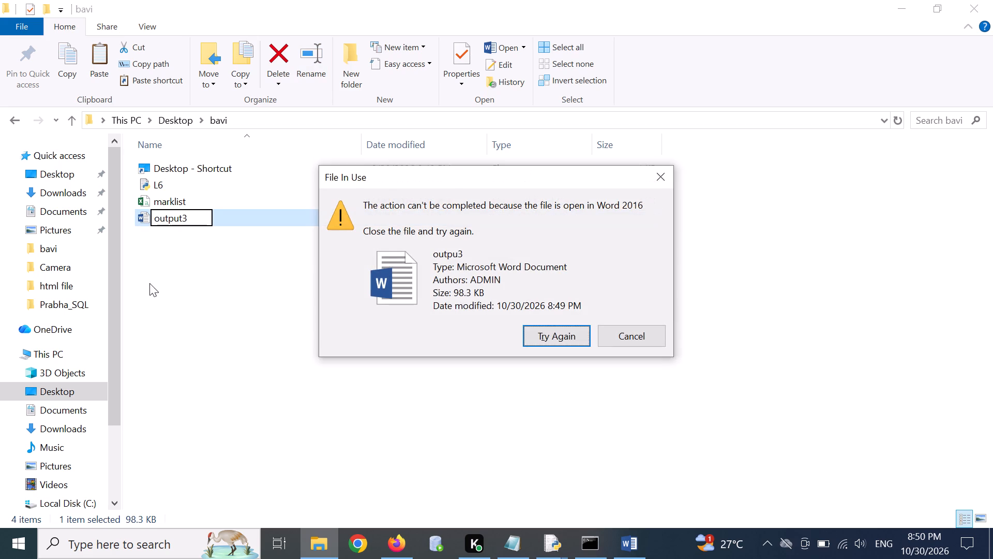
Abandon the pending file rename and open outpu3 from the bavi folder in Word.
{"action": "left_click", "coordinate": [611, 342]}
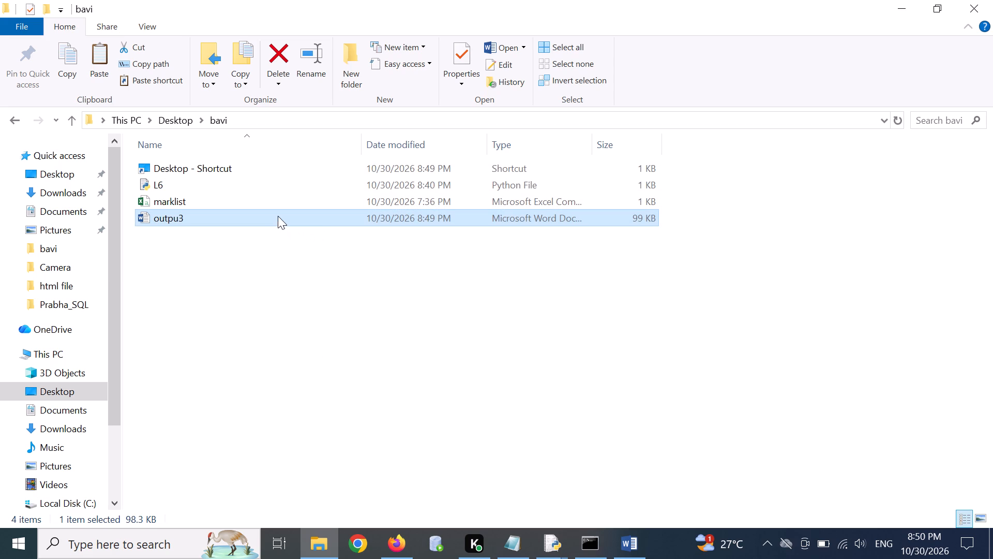
{"action": "double_click", "coordinate": [278, 215]}
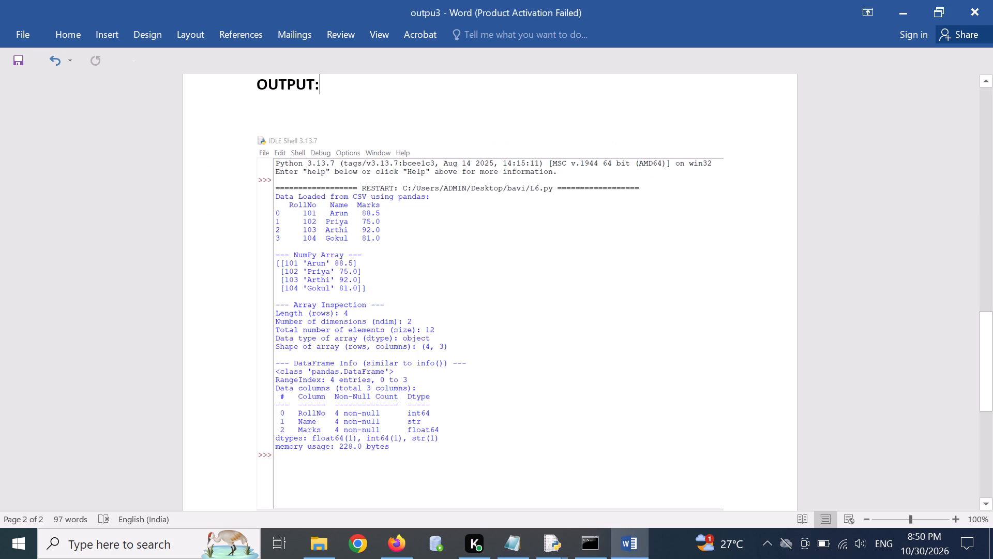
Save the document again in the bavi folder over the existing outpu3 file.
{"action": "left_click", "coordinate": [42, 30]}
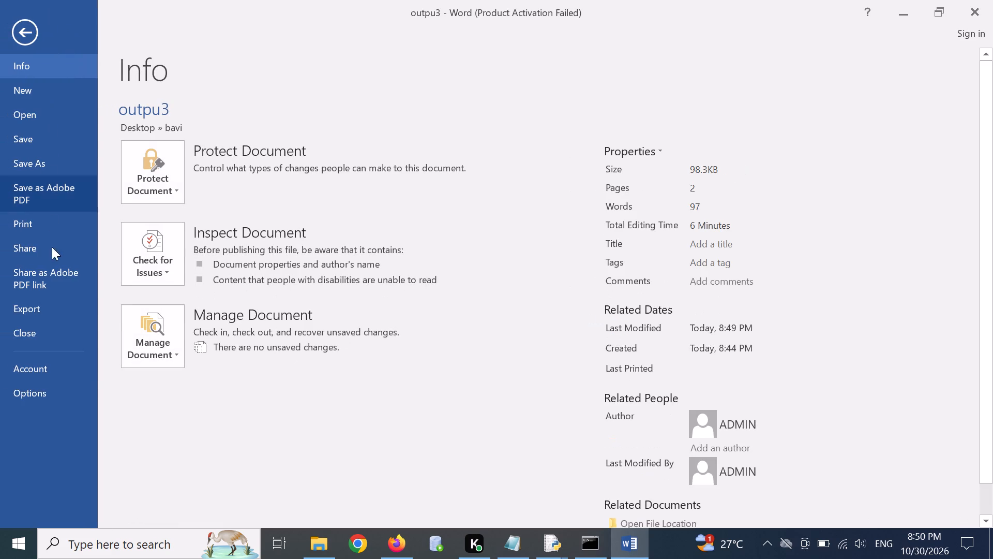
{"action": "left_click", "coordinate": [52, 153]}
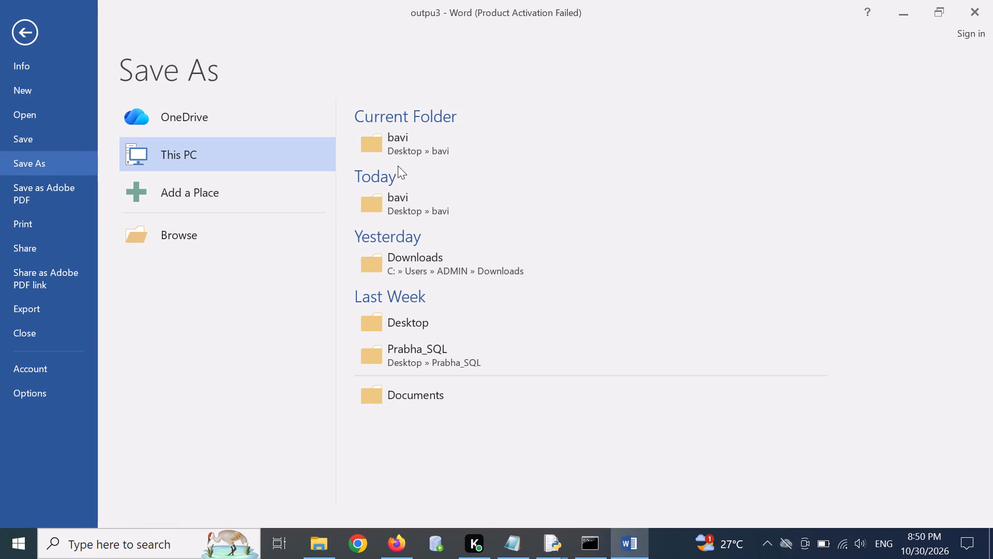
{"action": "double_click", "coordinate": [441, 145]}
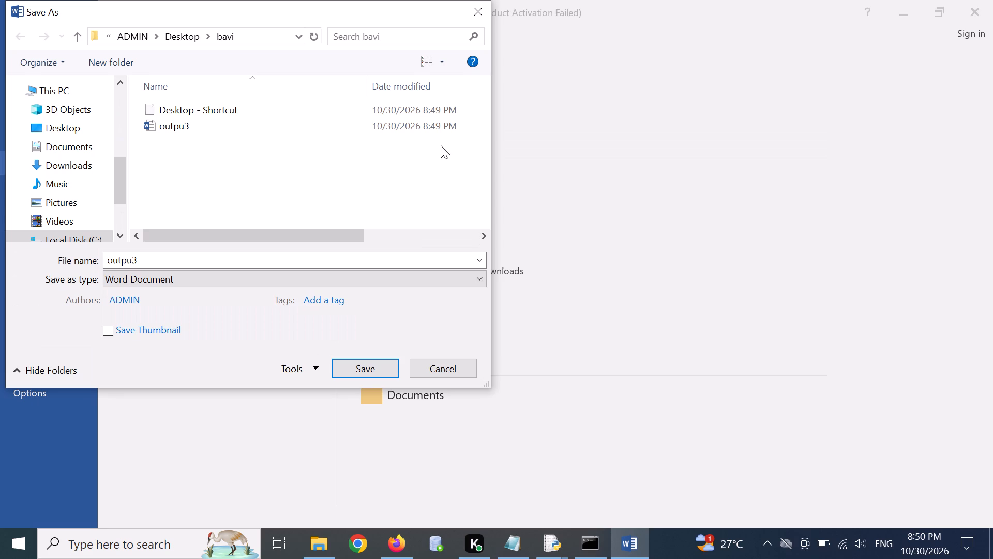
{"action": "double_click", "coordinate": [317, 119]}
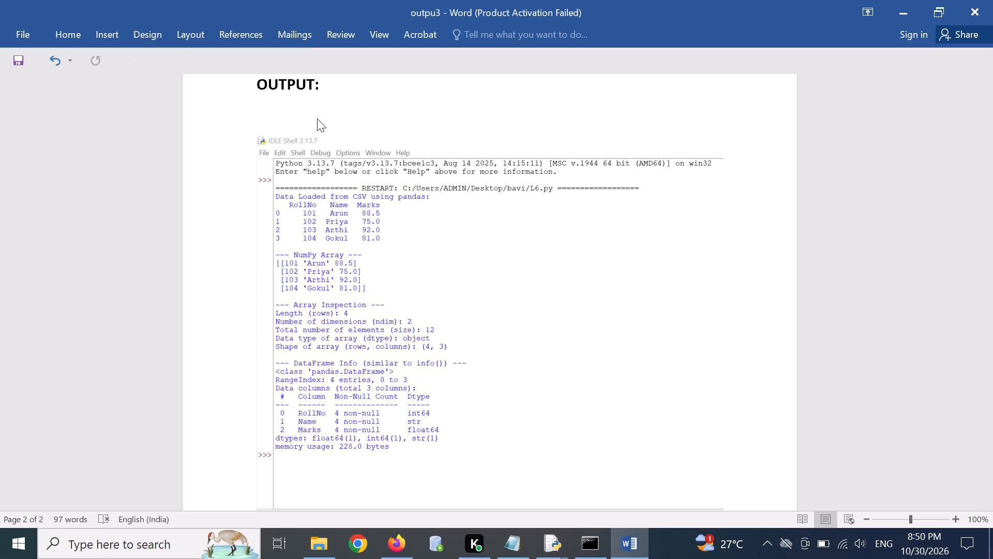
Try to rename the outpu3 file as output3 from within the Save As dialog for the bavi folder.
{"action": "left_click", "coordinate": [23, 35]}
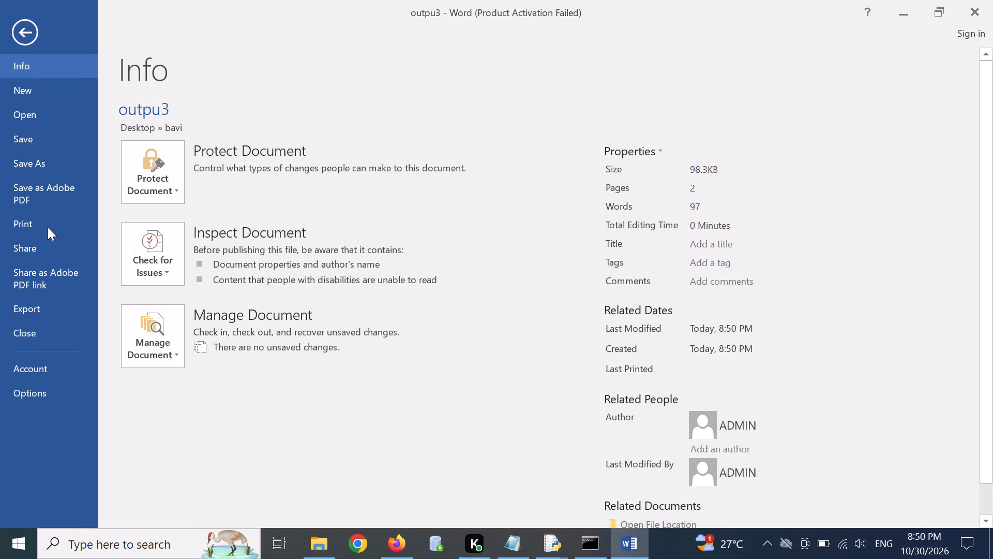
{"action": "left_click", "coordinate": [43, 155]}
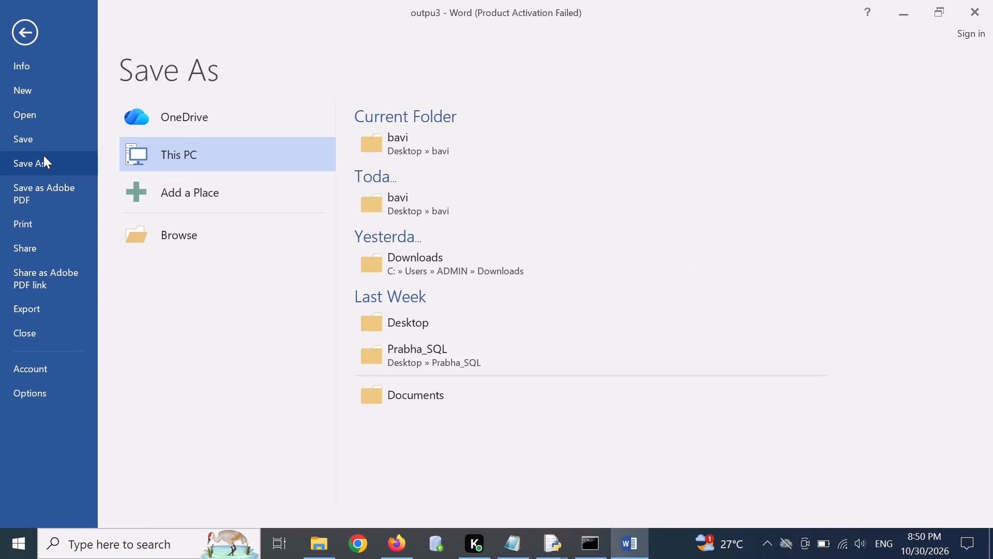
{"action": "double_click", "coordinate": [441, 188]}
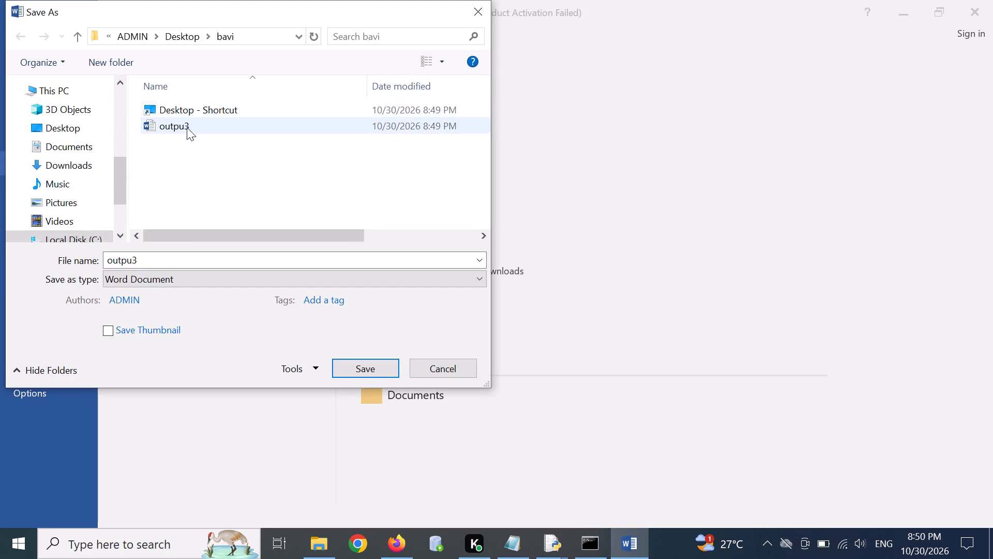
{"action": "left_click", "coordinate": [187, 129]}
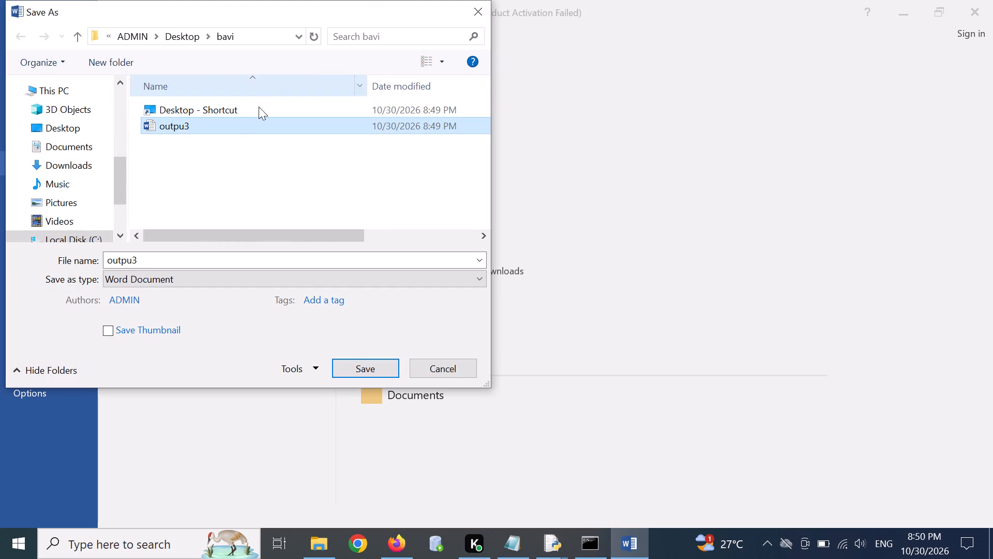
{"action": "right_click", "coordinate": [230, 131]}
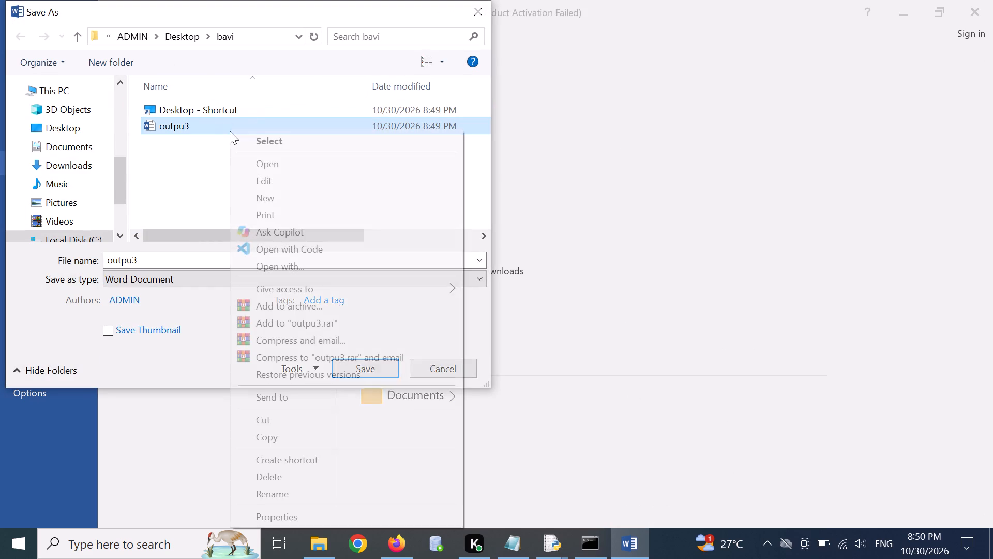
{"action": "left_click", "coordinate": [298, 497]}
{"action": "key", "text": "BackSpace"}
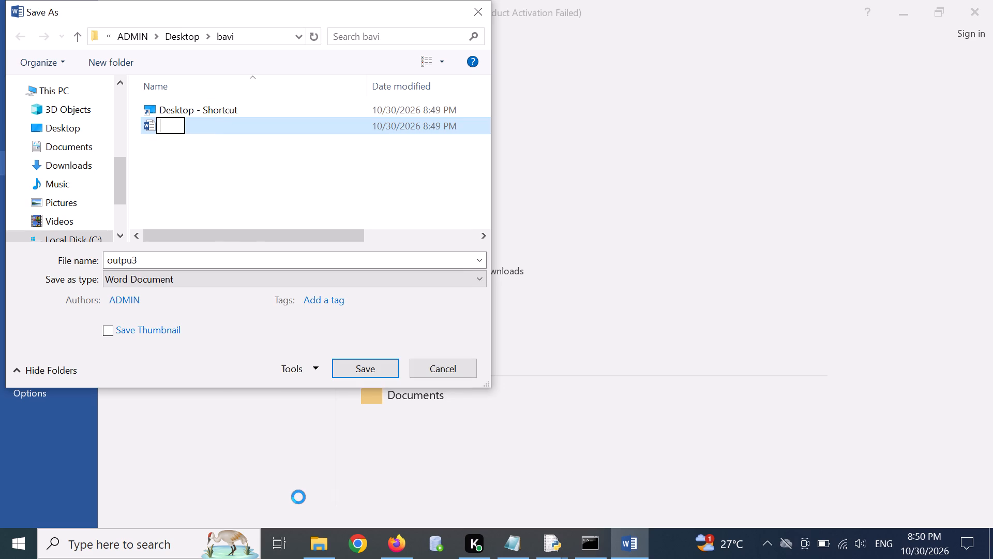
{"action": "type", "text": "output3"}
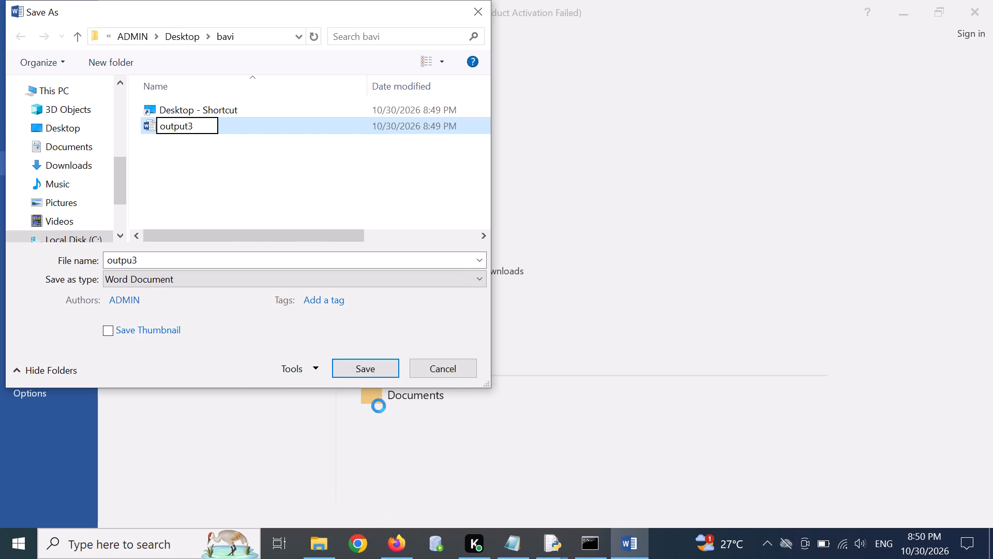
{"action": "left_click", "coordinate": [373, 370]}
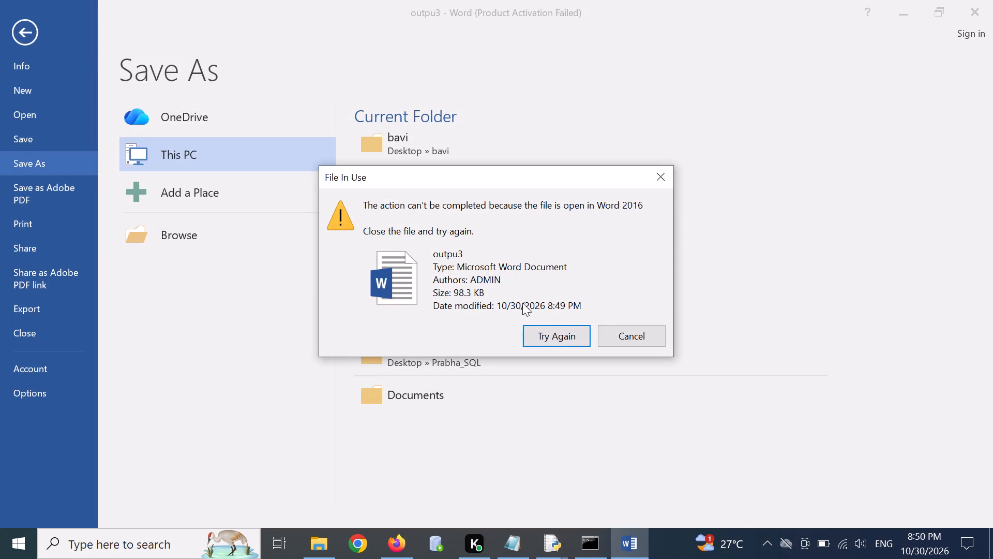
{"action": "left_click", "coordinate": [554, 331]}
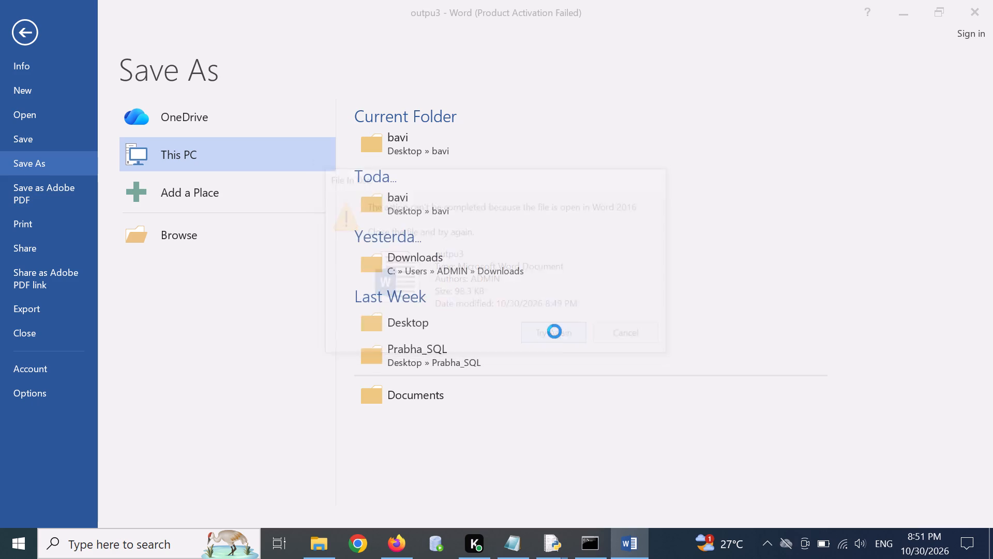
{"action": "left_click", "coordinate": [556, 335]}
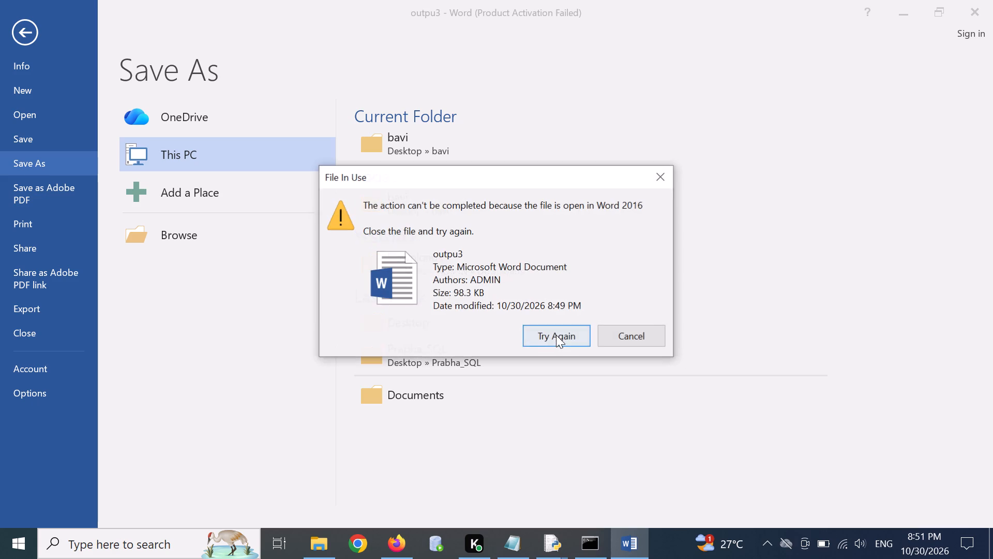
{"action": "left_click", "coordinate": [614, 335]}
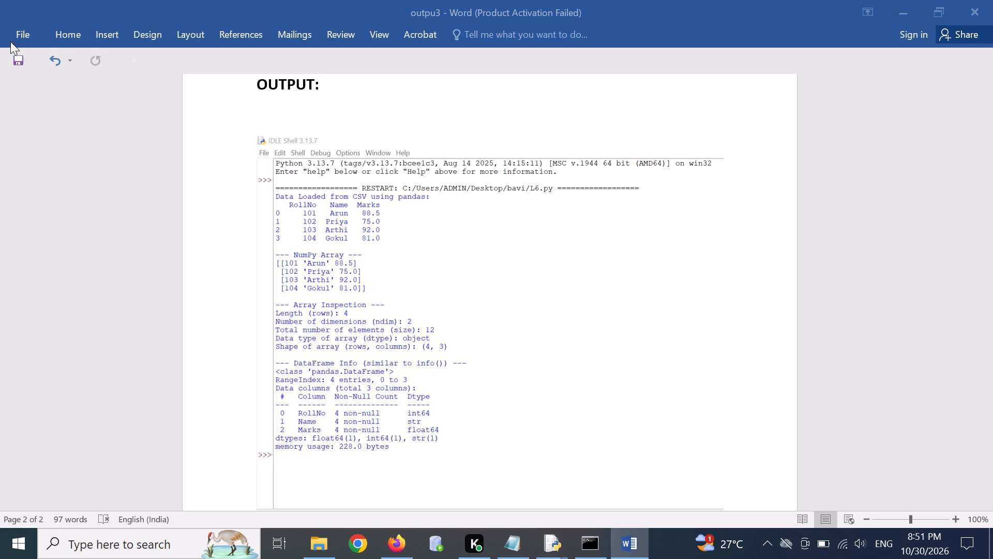
{"action": "left_click_drag", "start_coordinate": [20, 30], "coordinate": [41, 194]}
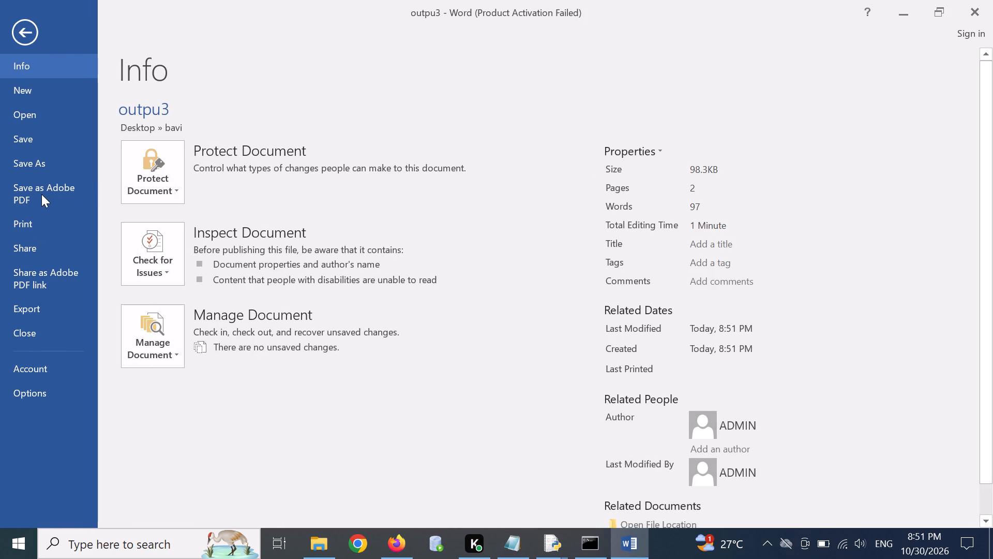
{"action": "left_click_drag", "start_coordinate": [41, 194], "coordinate": [31, 129]}
{"action": "left_click_drag", "start_coordinate": [31, 129], "coordinate": [33, 159]}
{"action": "left_click", "coordinate": [33, 159]}
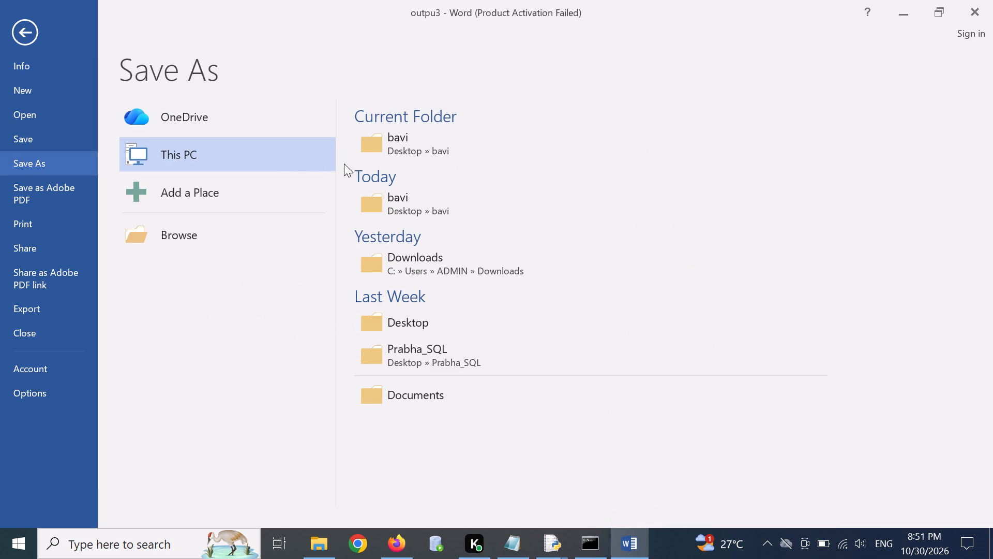
{"action": "double_click", "coordinate": [424, 192]}
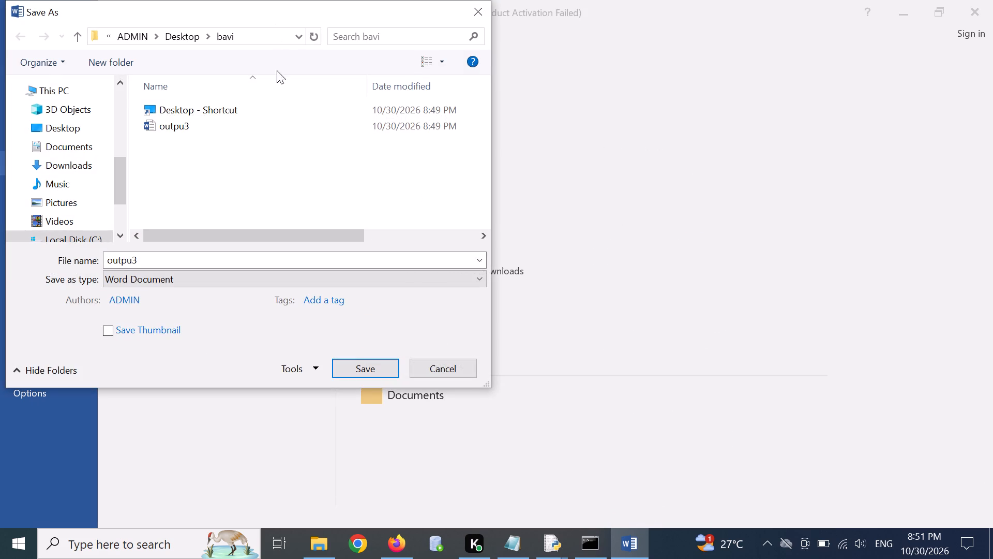
{"action": "left_click", "coordinate": [132, 261]}
{"action": "left_click", "coordinate": [132, 261]}
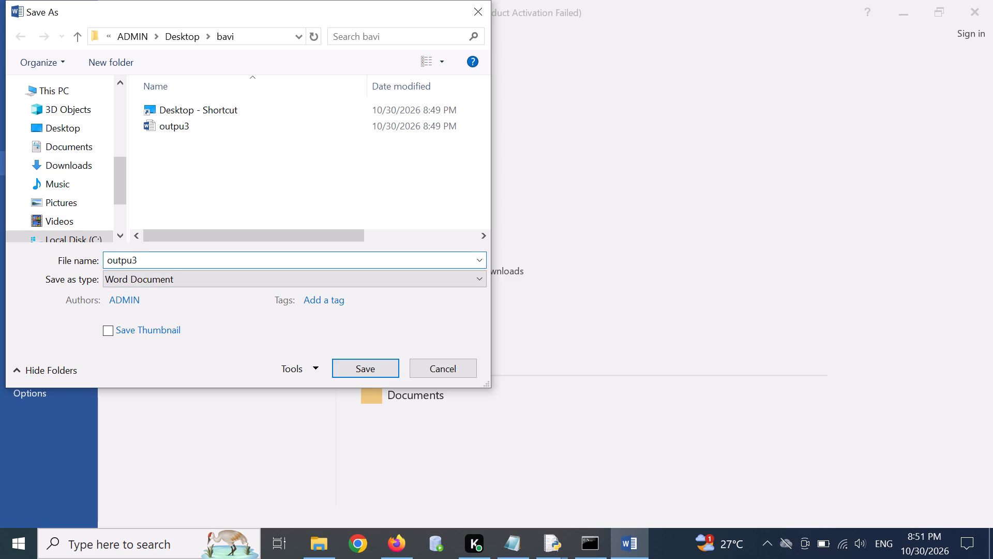
{"action": "key", "text": "t"}
{"action": "left_click", "coordinate": [169, 274]}
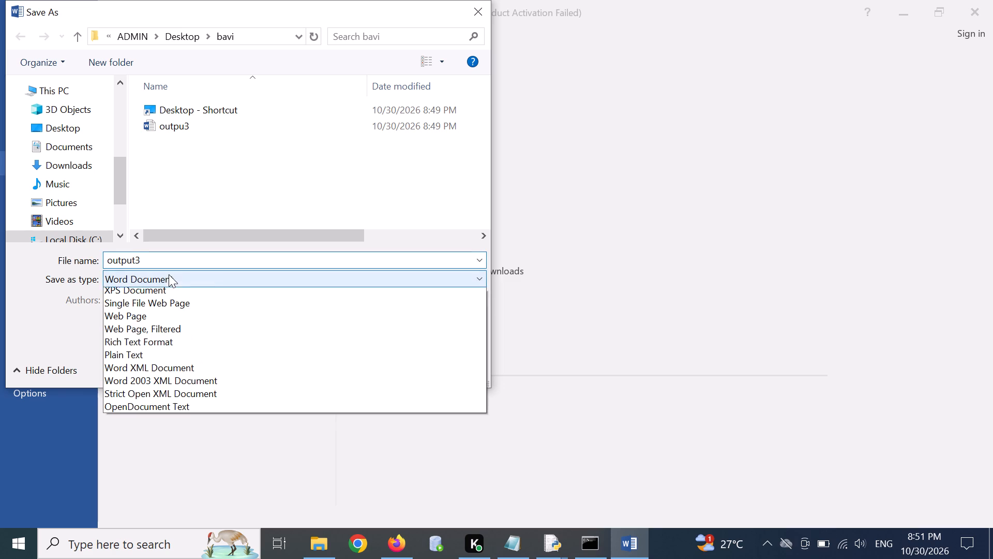
{"action": "left_click", "coordinate": [165, 484]}
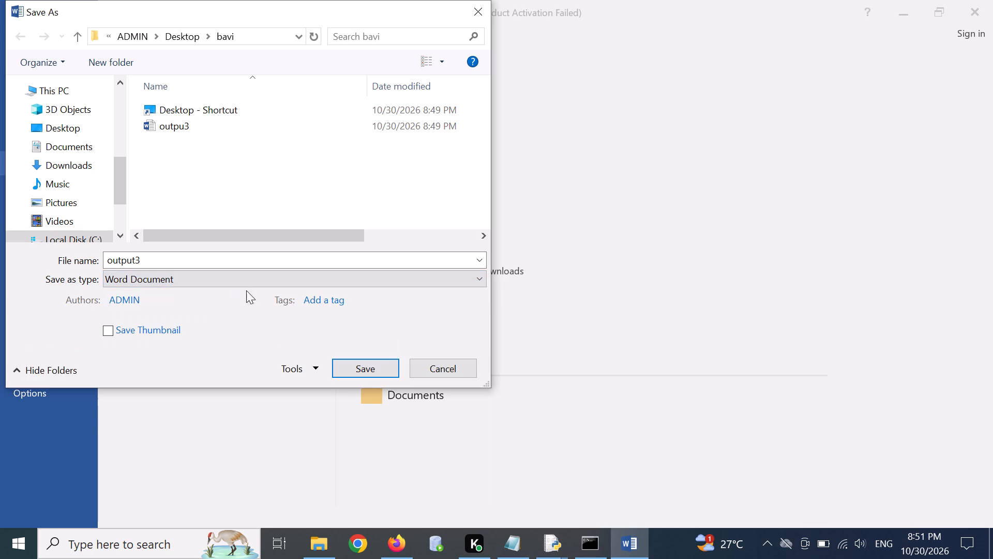
Complete saving the document as output3 in the bavi folder, in Word Document format.
{"action": "left_click", "coordinate": [347, 366]}
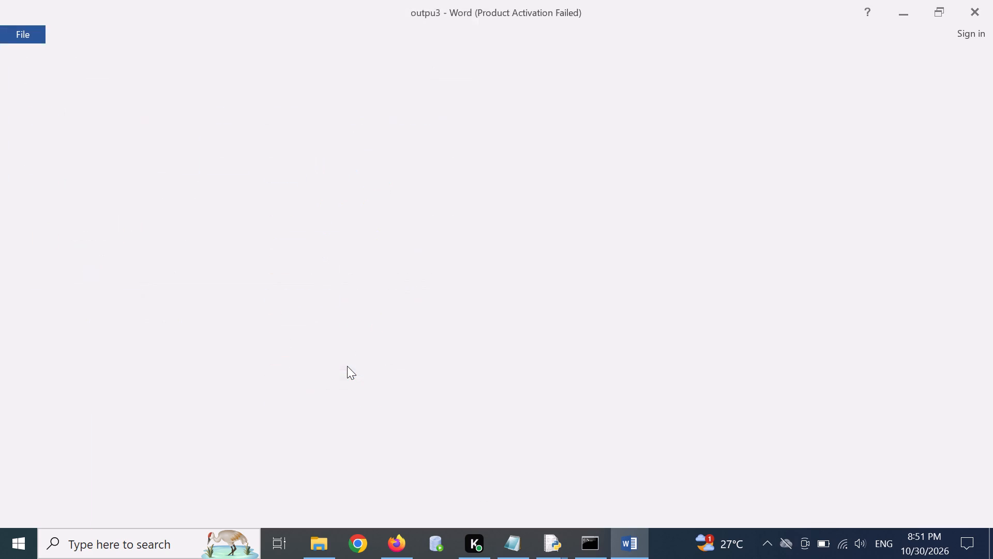
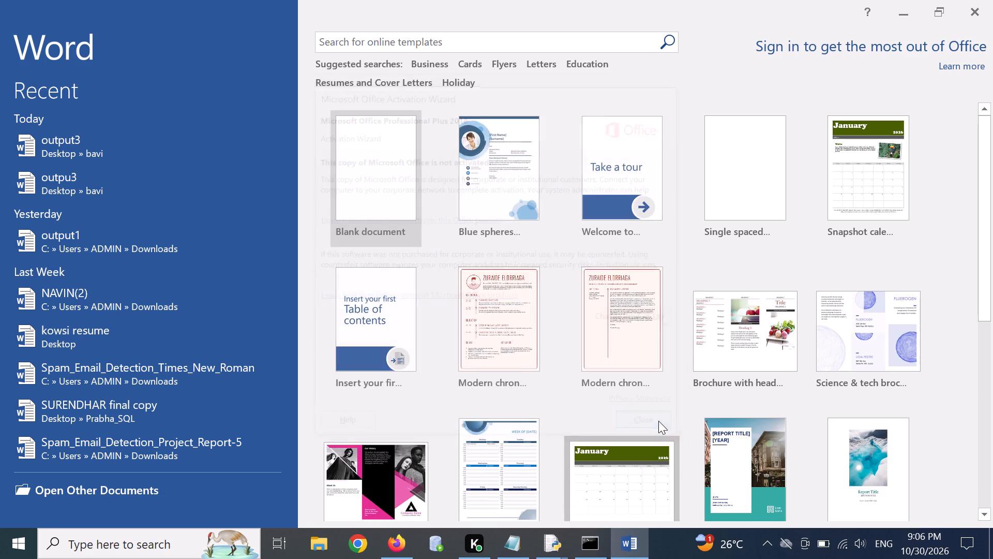
Reopen the recently saved output3 document from the bavi folder on the Desktop.
{"action": "double_click", "coordinate": [91, 152]}
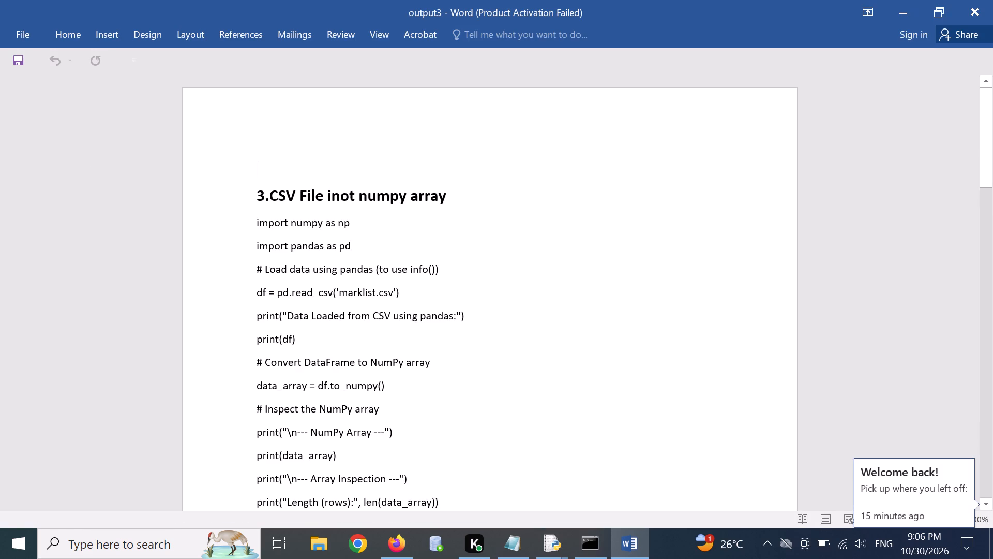
Correct the misspelled word "inot" in the document heading to "into".
{"action": "left_click", "coordinate": [349, 201]}
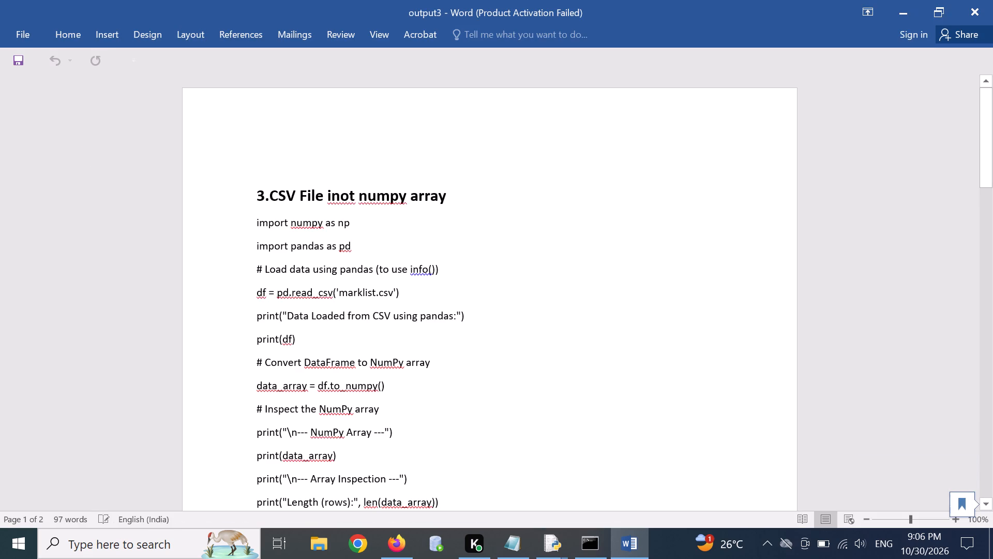
{"action": "key", "text": "BackSpace"}
{"action": "key", "text": "Right"}
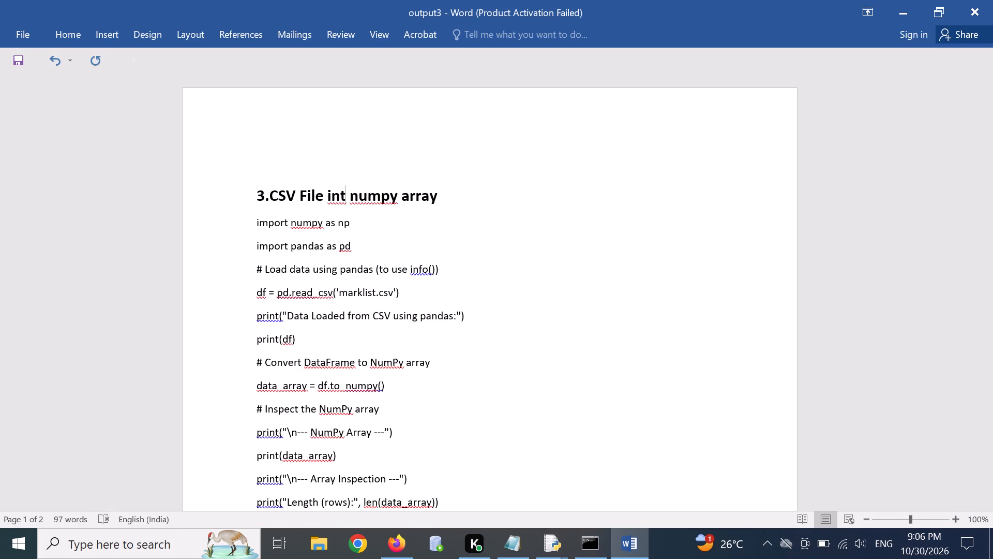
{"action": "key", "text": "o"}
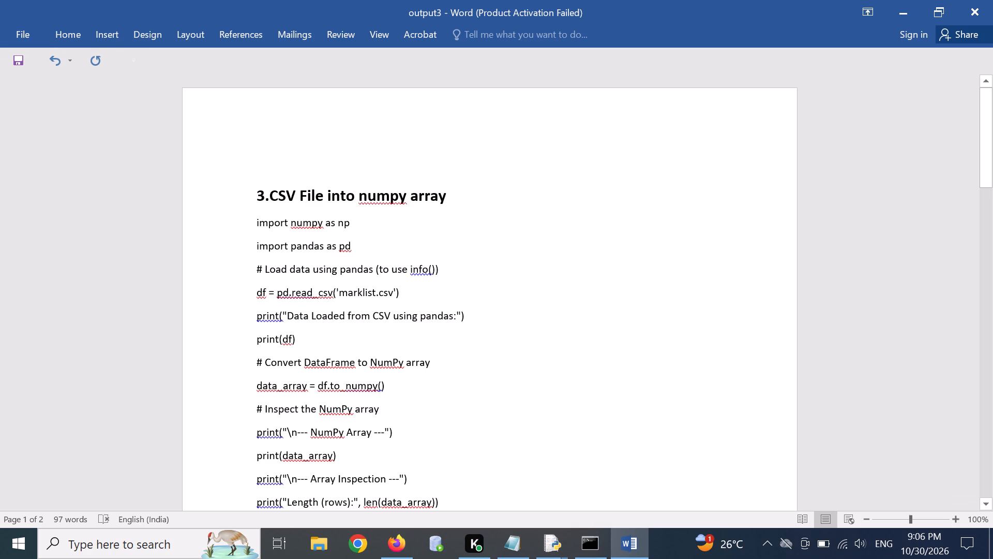